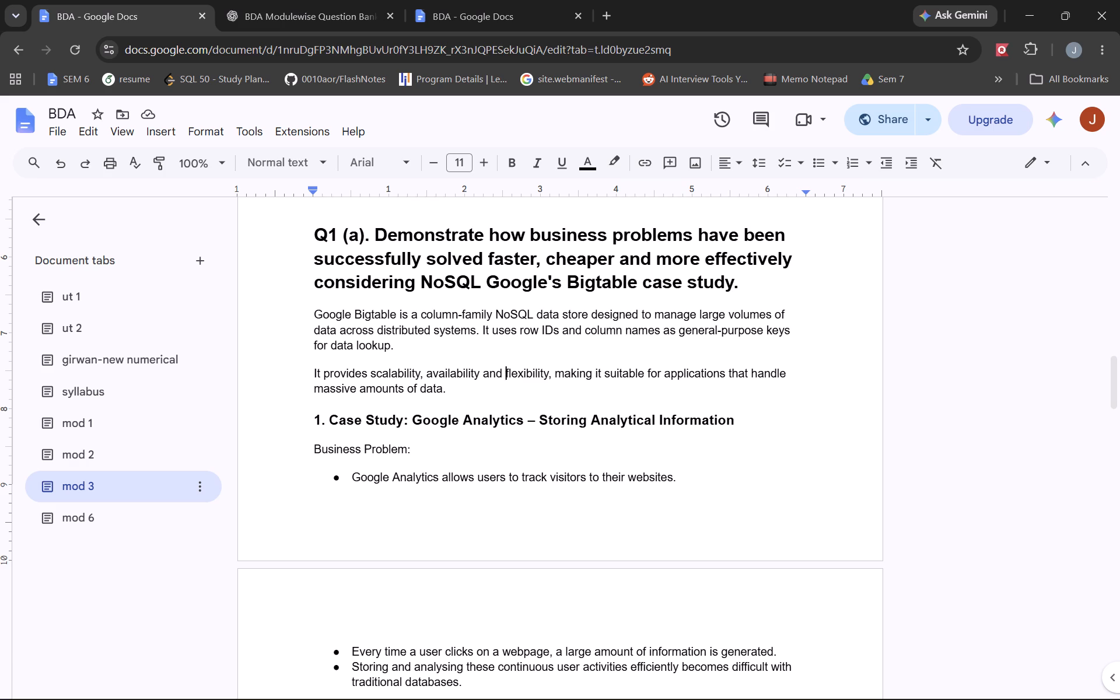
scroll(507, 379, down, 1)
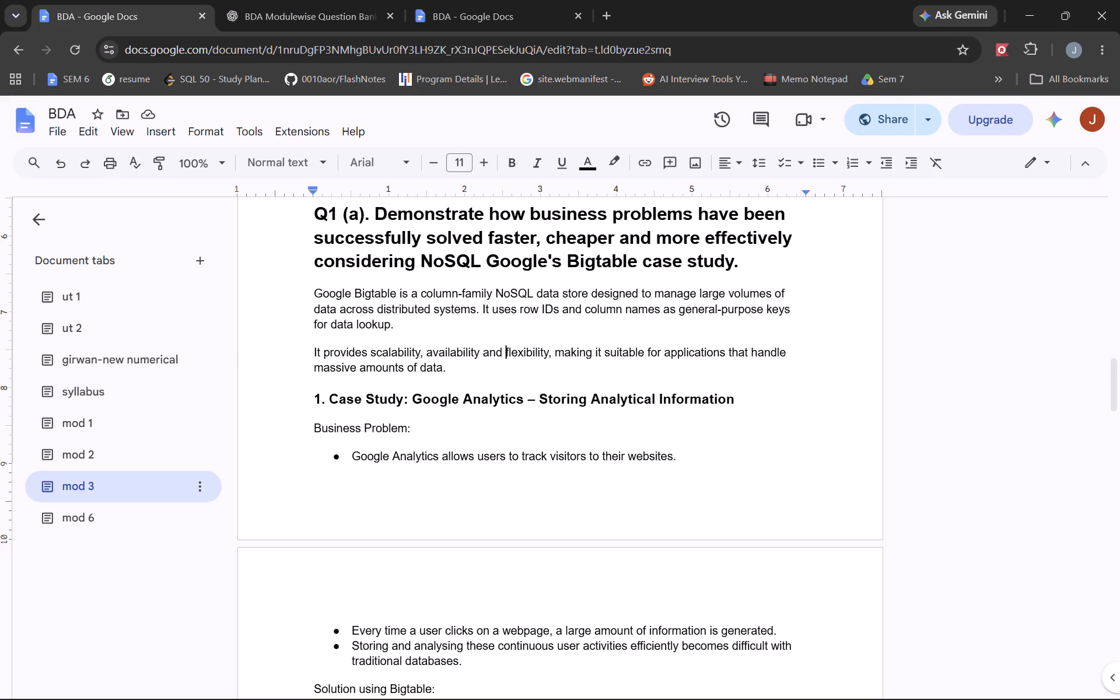
key(ctrl+t)
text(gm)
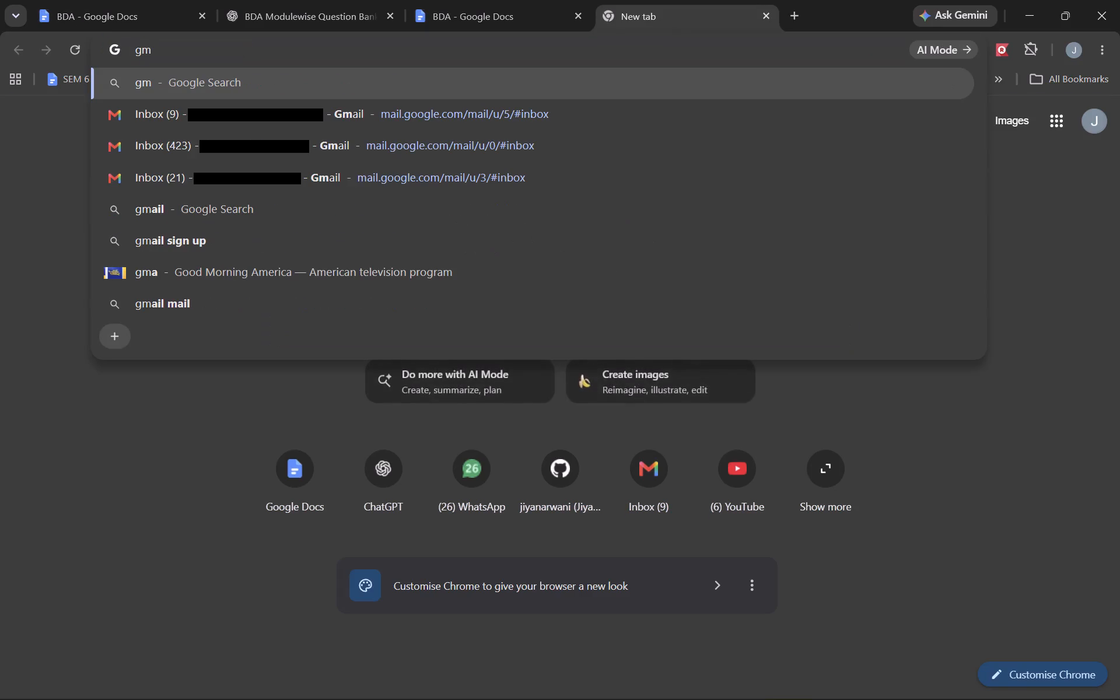
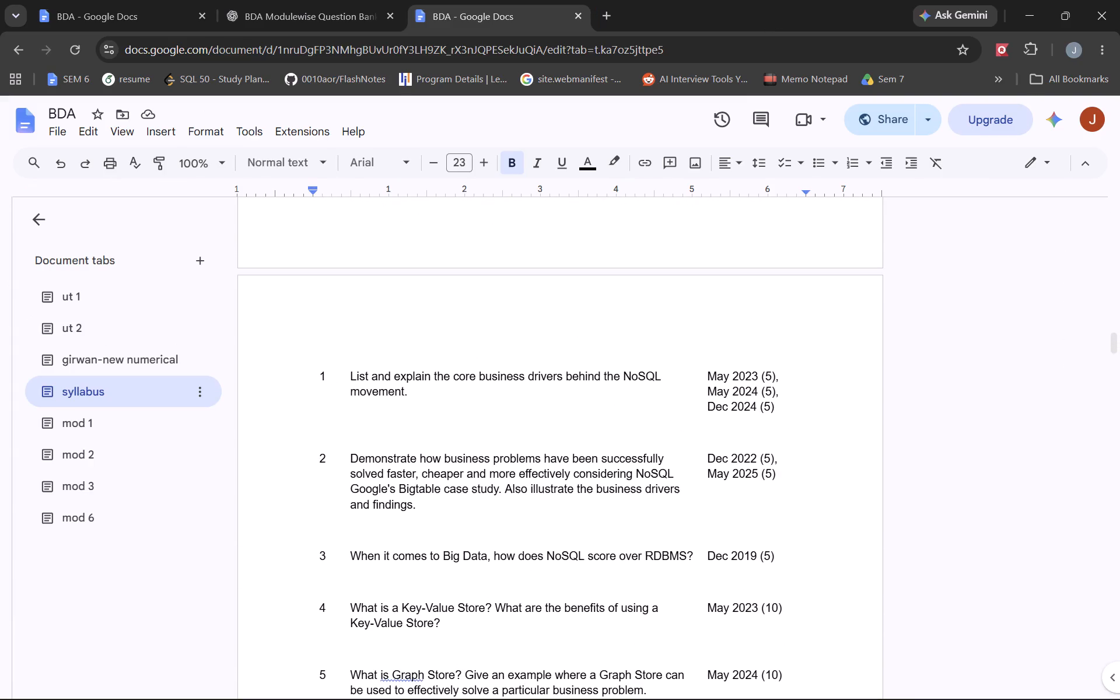
Check the BDA Modulewise Question Bank chat in ChatGPT, and return to the mod 3 notes in the BDA document.
click(622, 523)
click(276, 0)
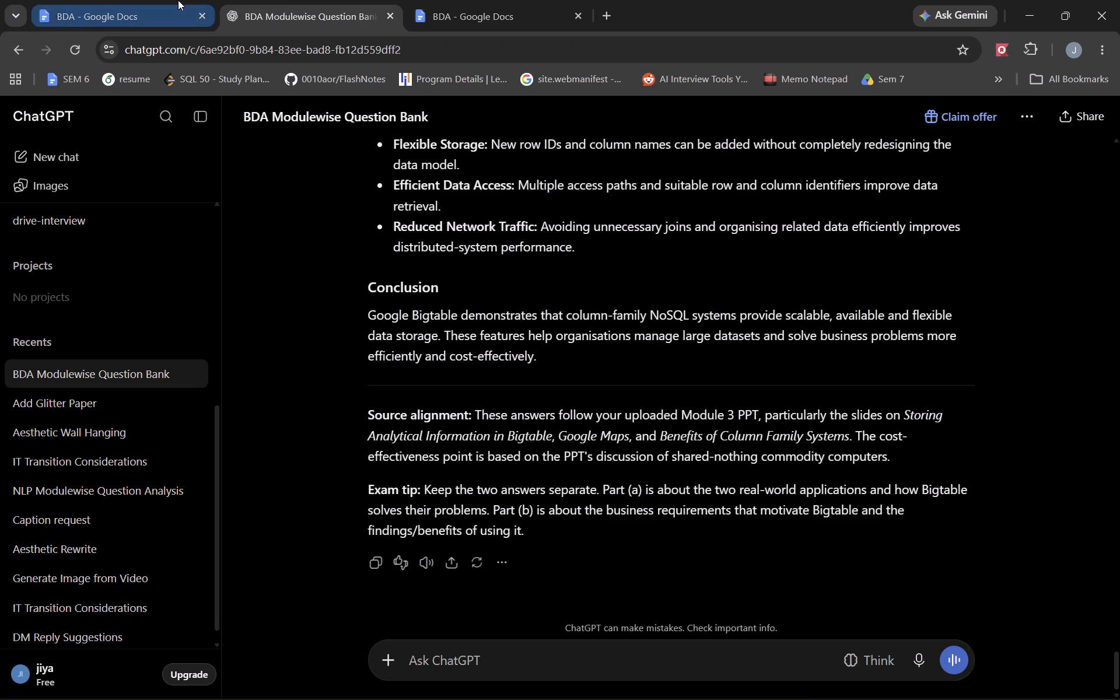
click(178, 0)
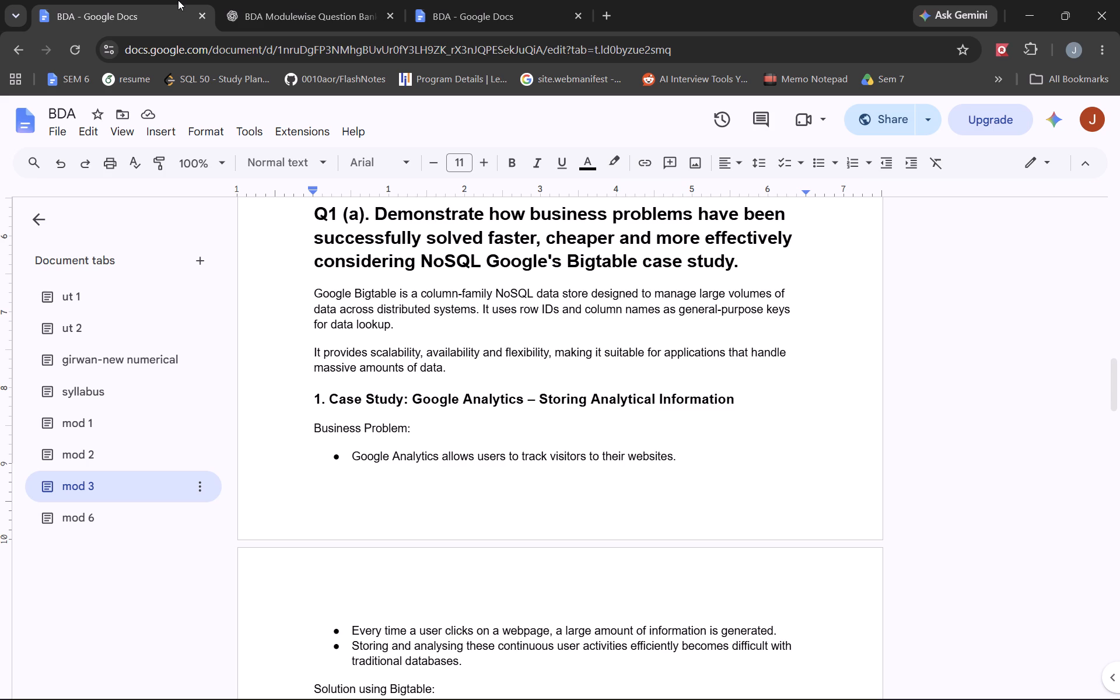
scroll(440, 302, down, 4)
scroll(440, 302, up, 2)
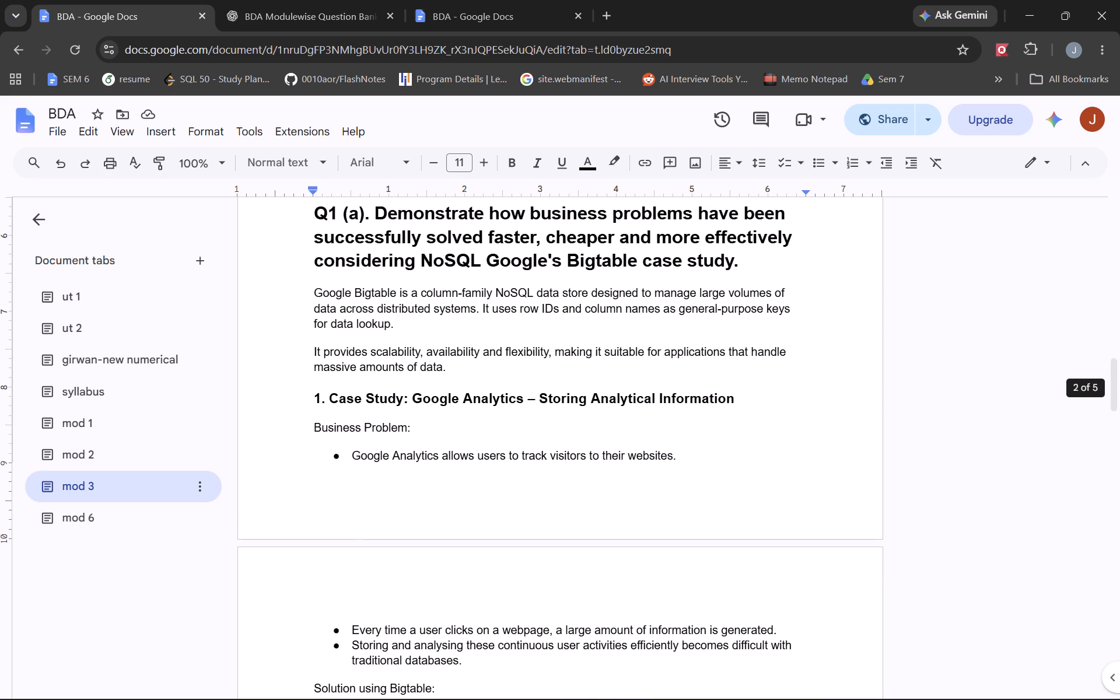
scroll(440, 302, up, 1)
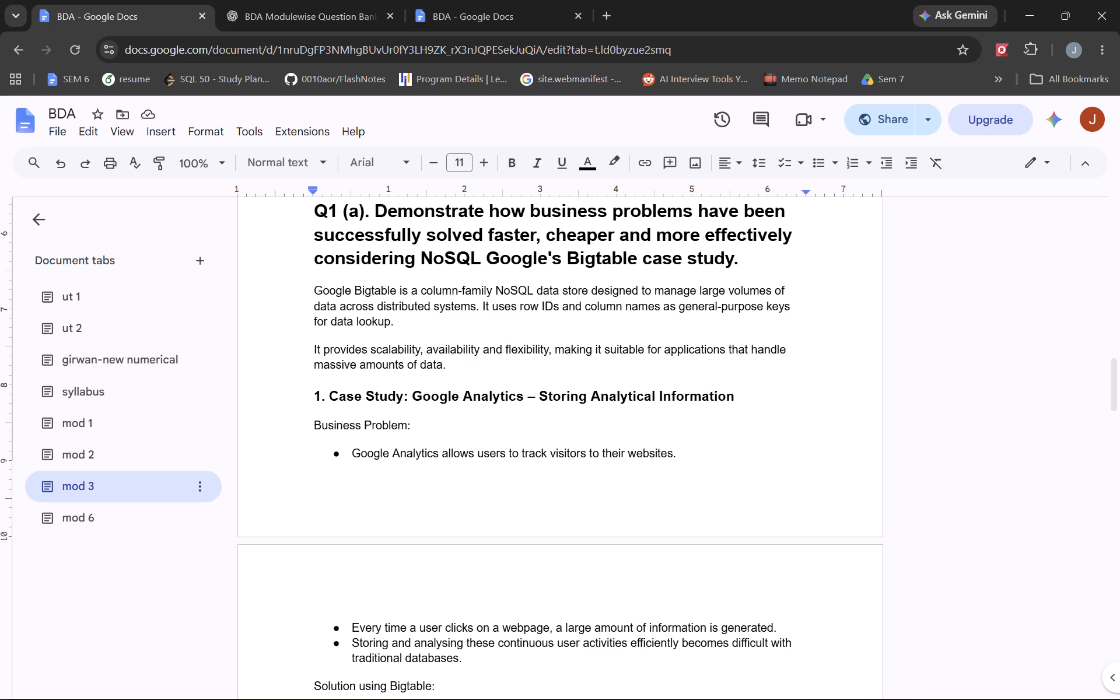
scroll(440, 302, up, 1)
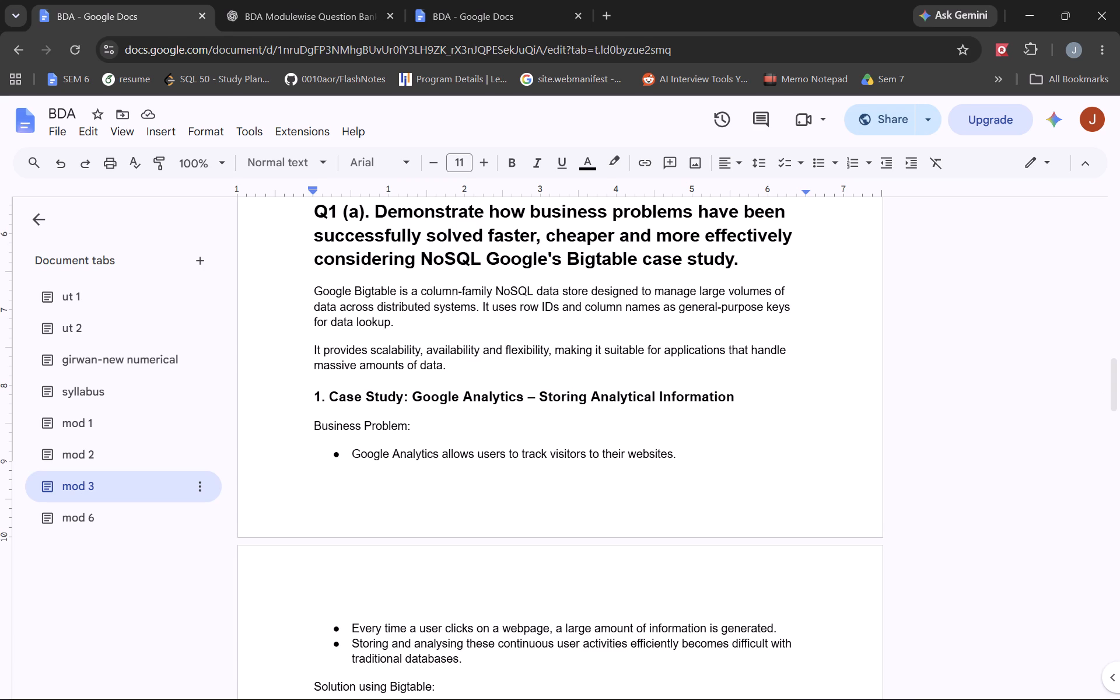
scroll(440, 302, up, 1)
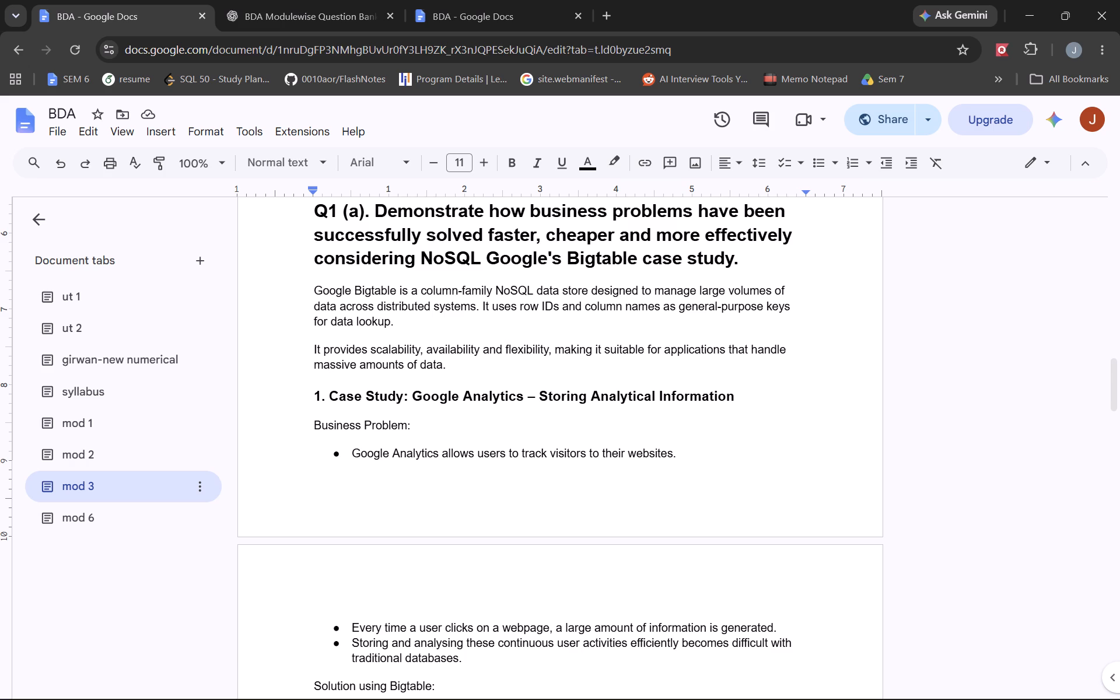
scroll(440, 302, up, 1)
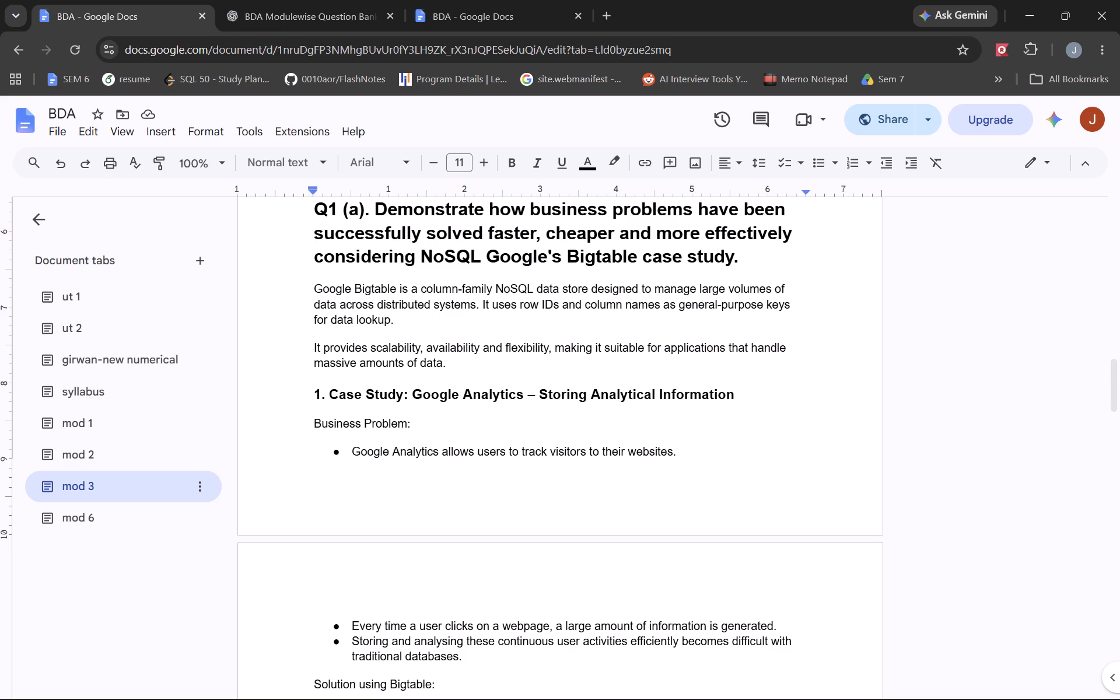
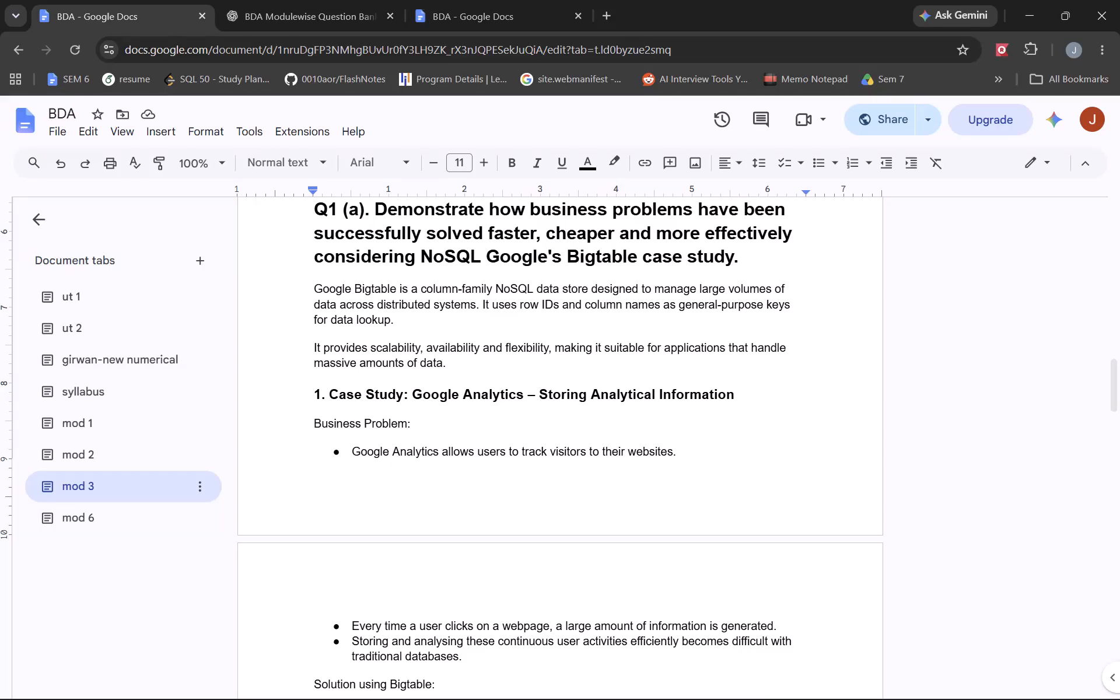
Read the Business Problem points of the Google Analytics case study, marking the passage while reading.
drag(295, 433, 480, 649)
click(480, 649)
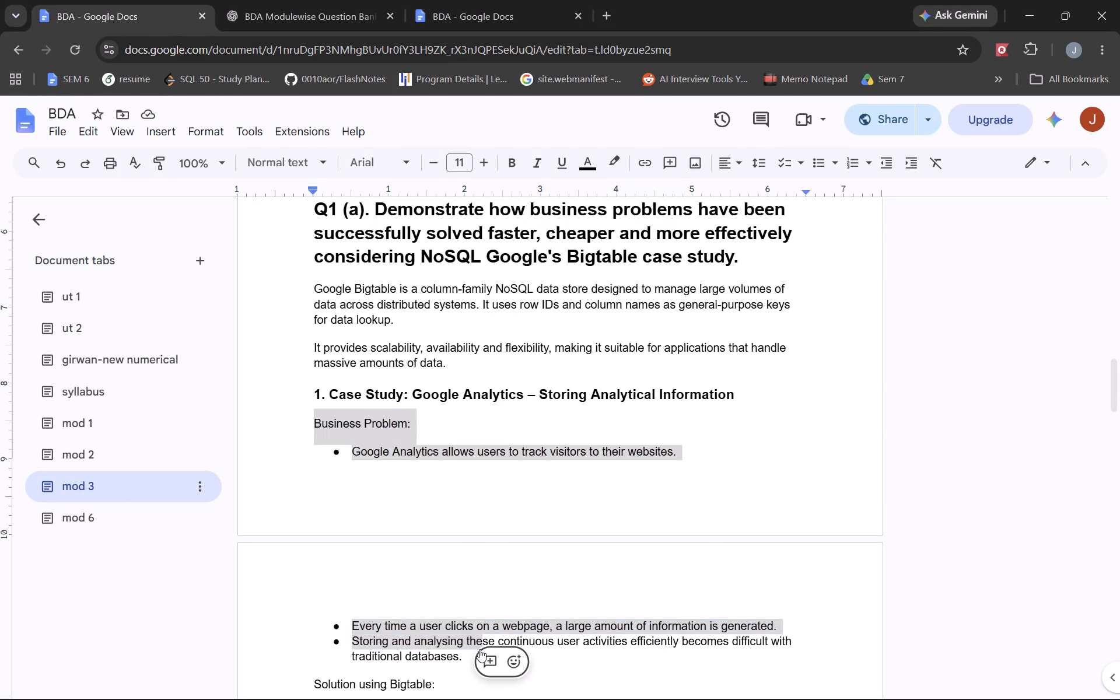
click(477, 647)
click(464, 652)
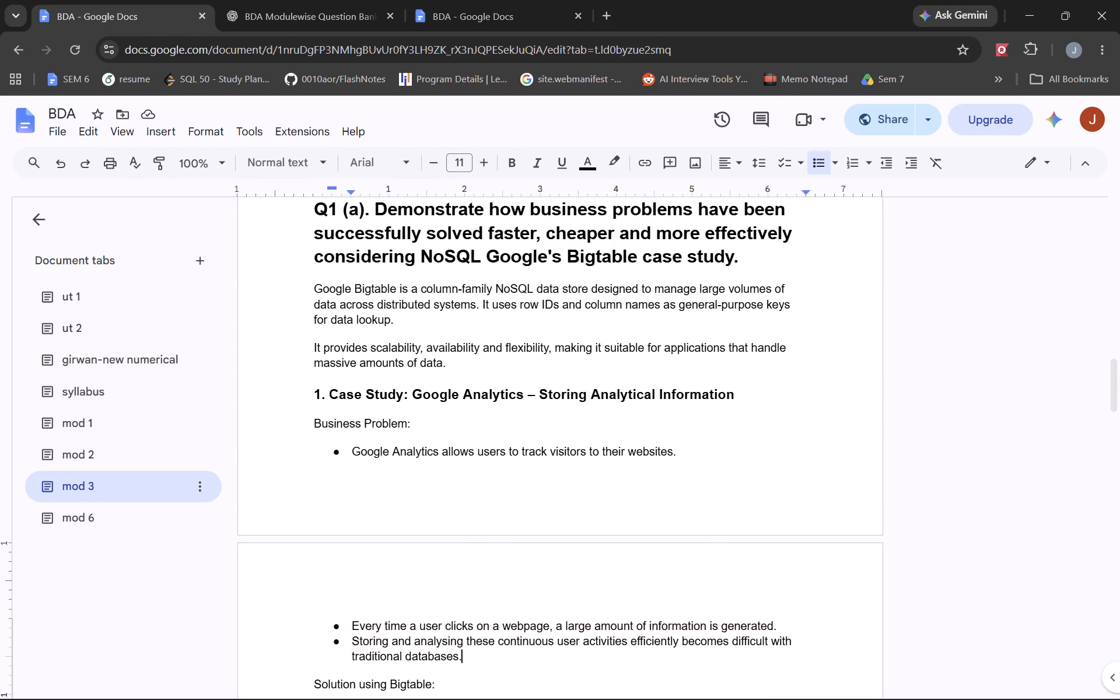
drag(470, 664, 309, 436)
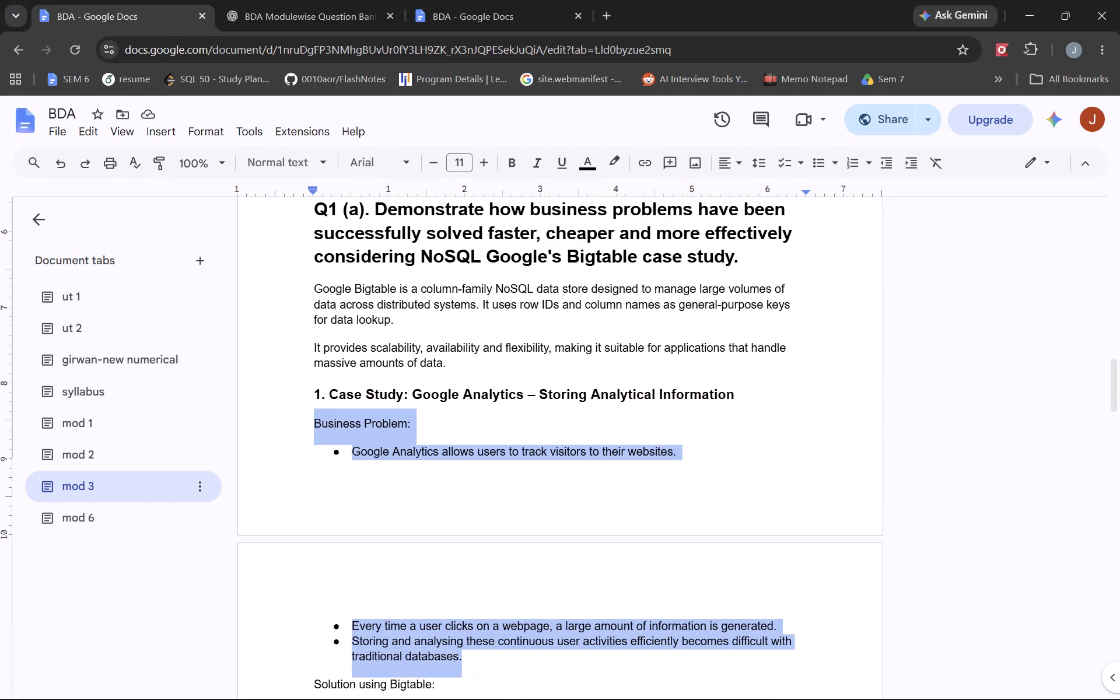
click(309, 436)
drag(309, 436, 461, 664)
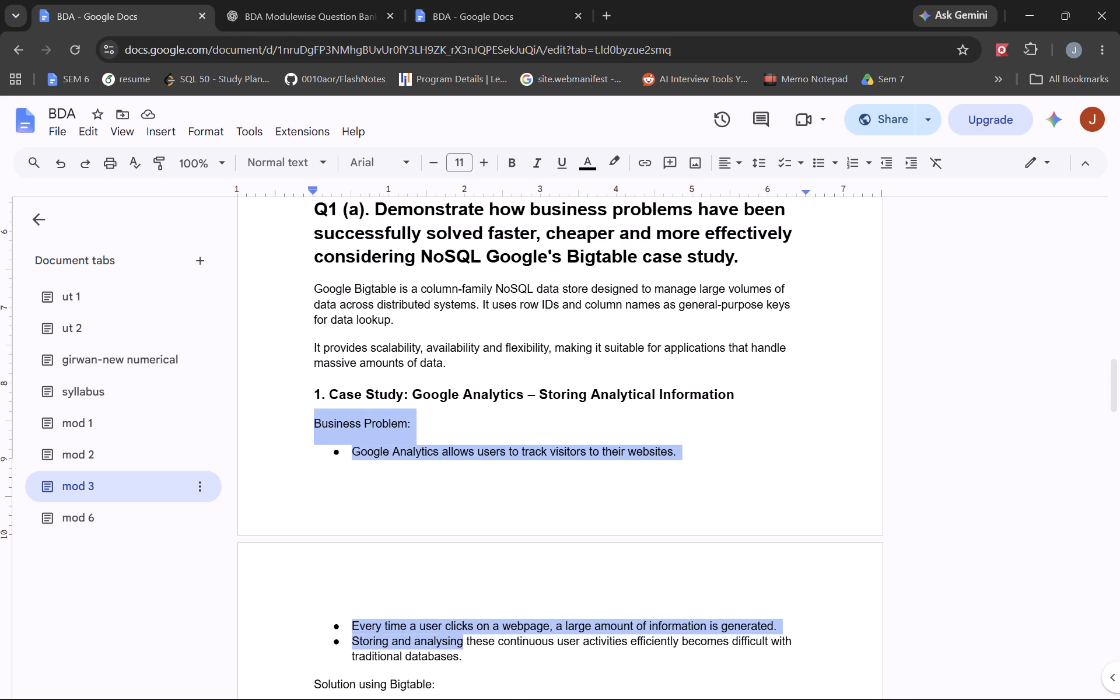
drag(461, 664, 464, 653)
click(464, 653)
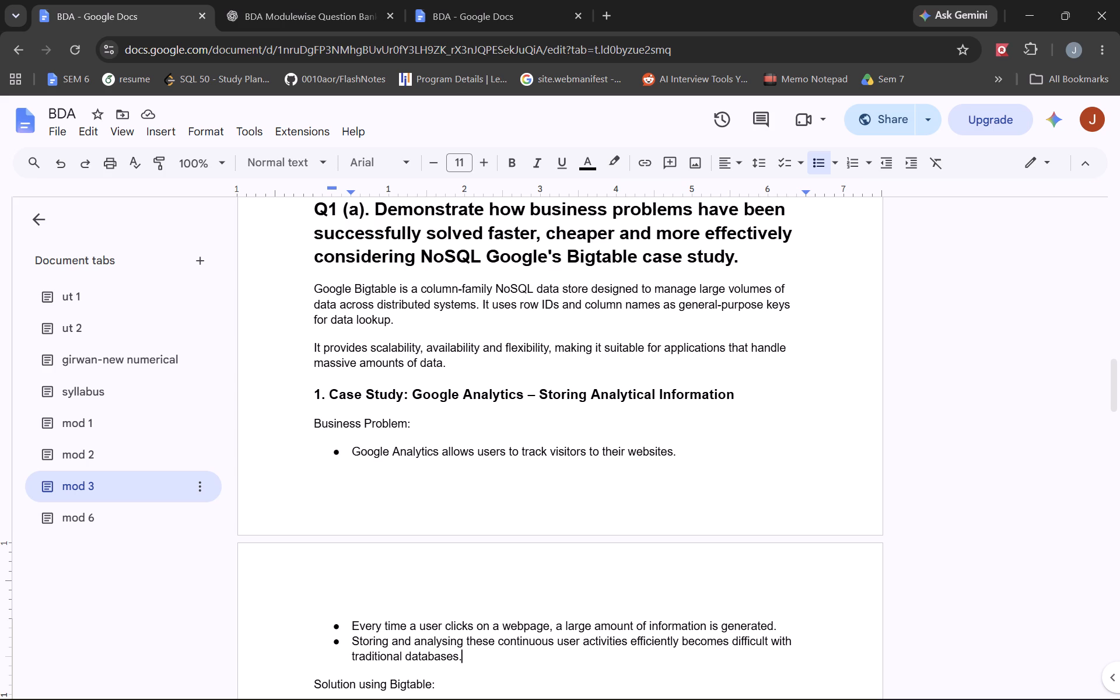
scroll(464, 653, down, 2)
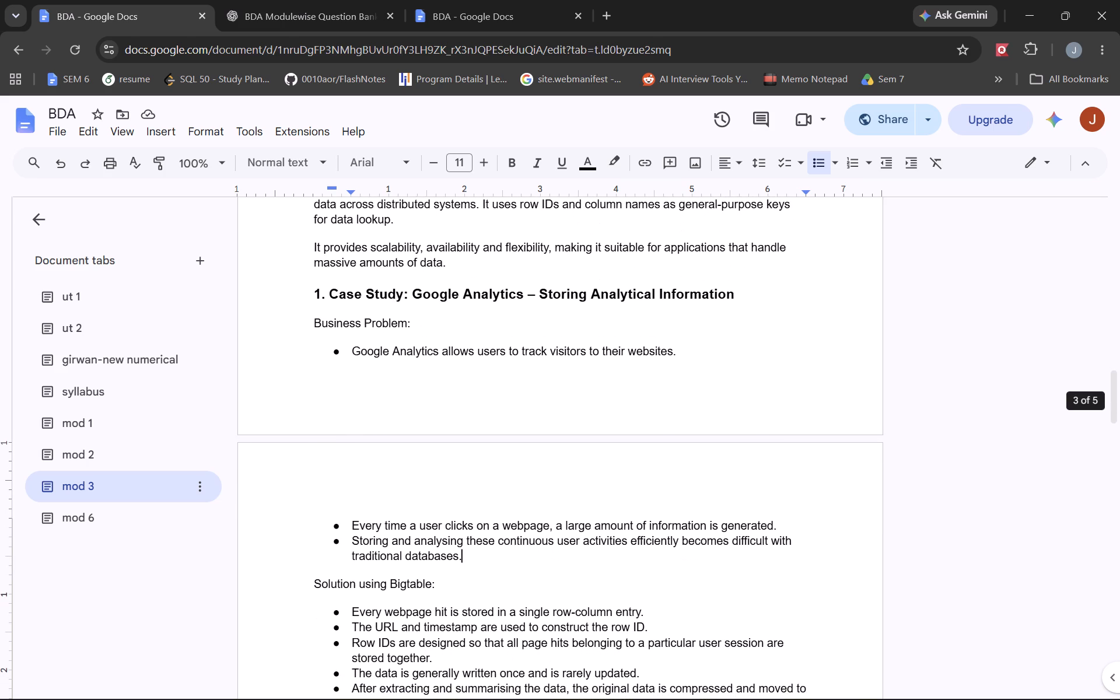
scroll(464, 653, down, 1)
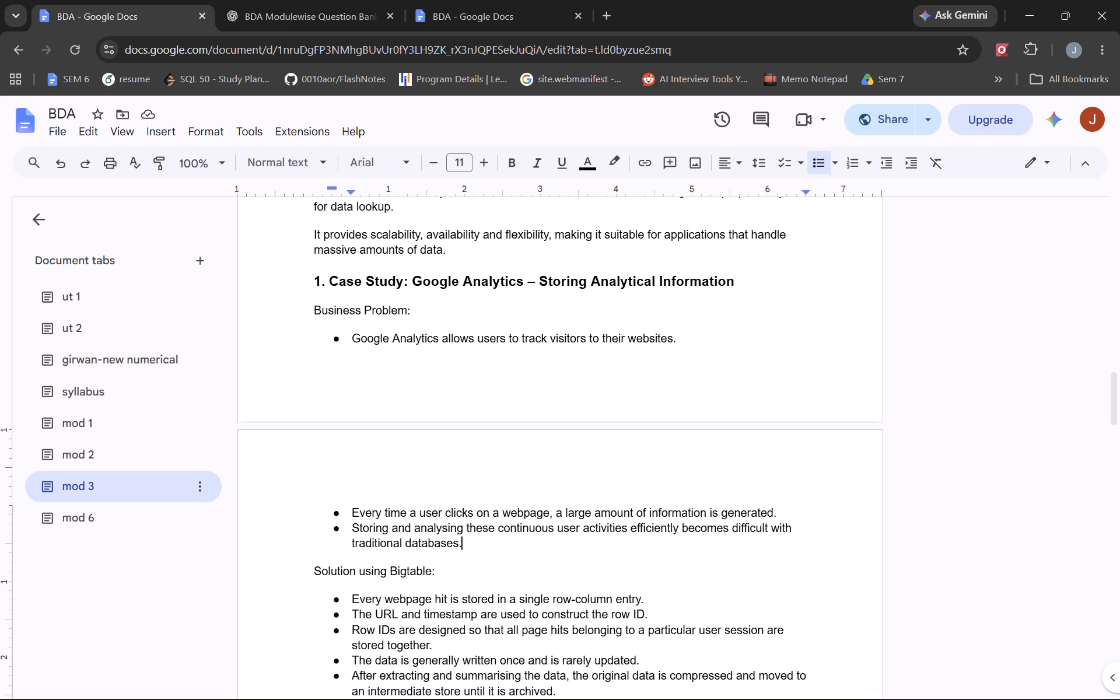
scroll(464, 653, down, 2)
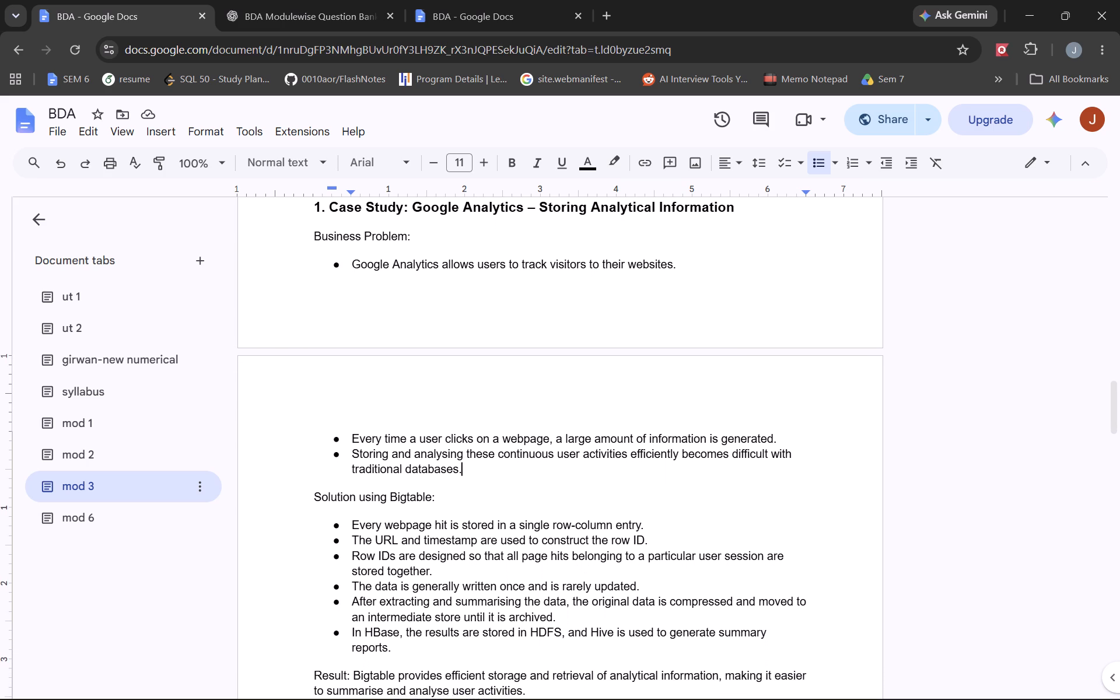
scroll(464, 653, down, 3)
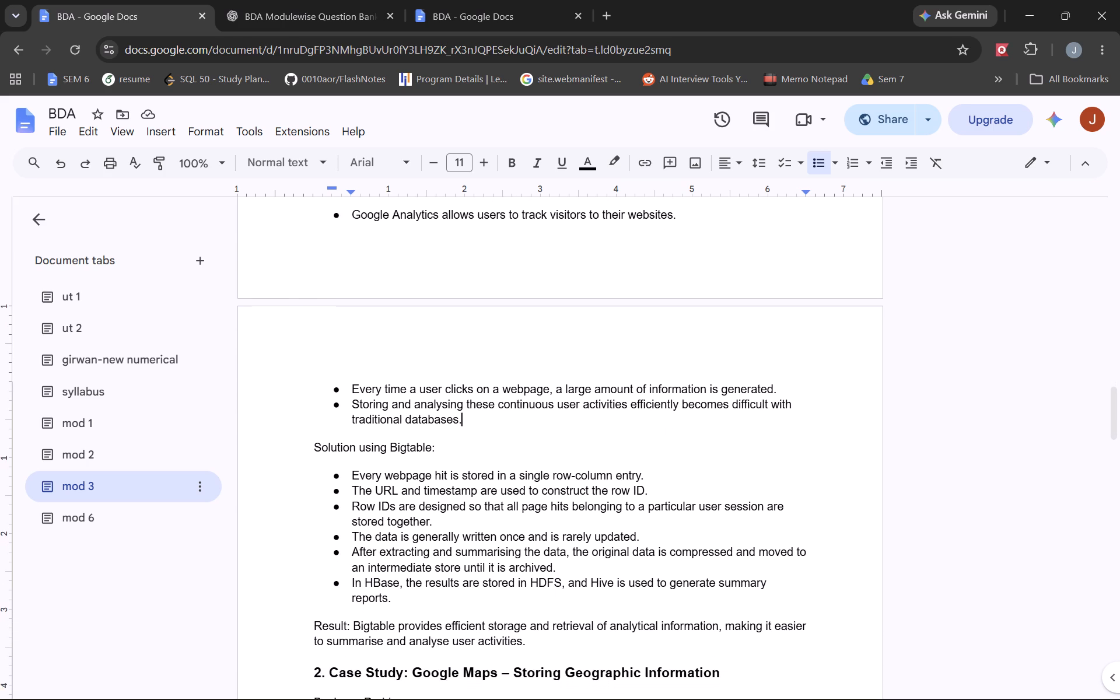
scroll(464, 653, down, 2)
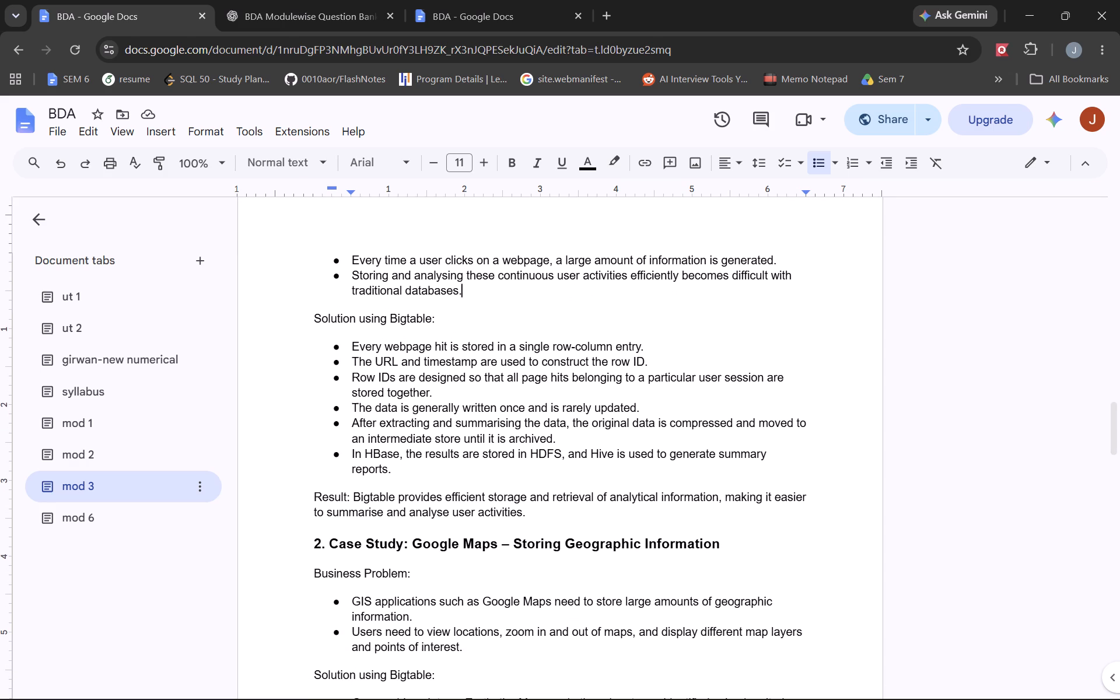
scroll(464, 653, down, 1)
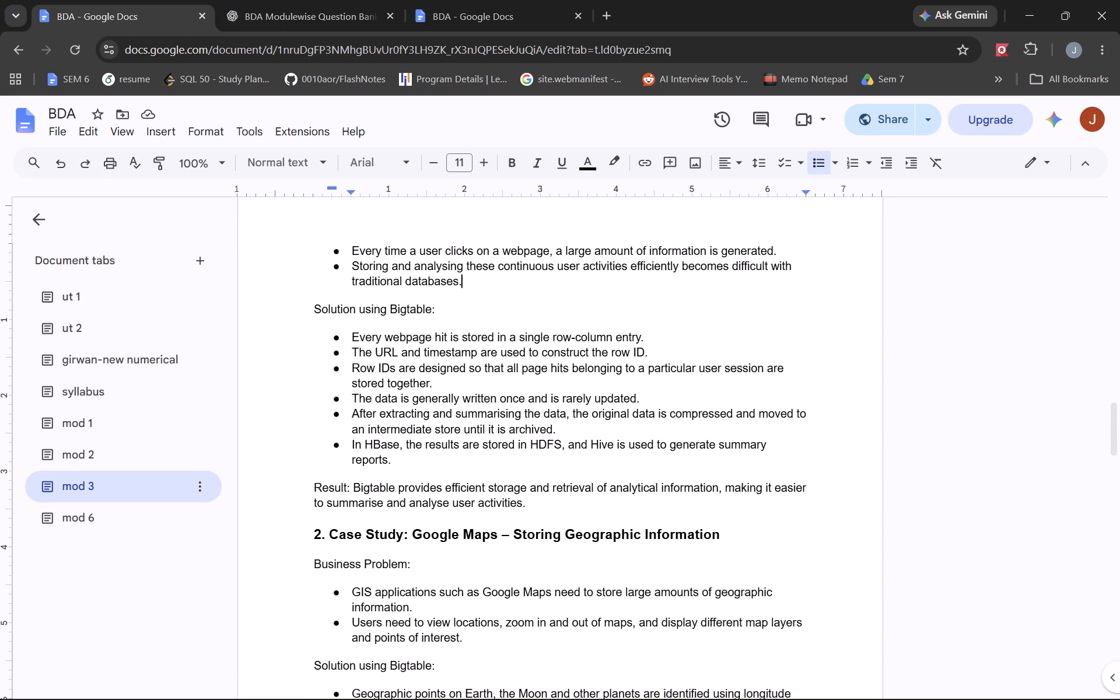
drag(349, 339, 548, 337)
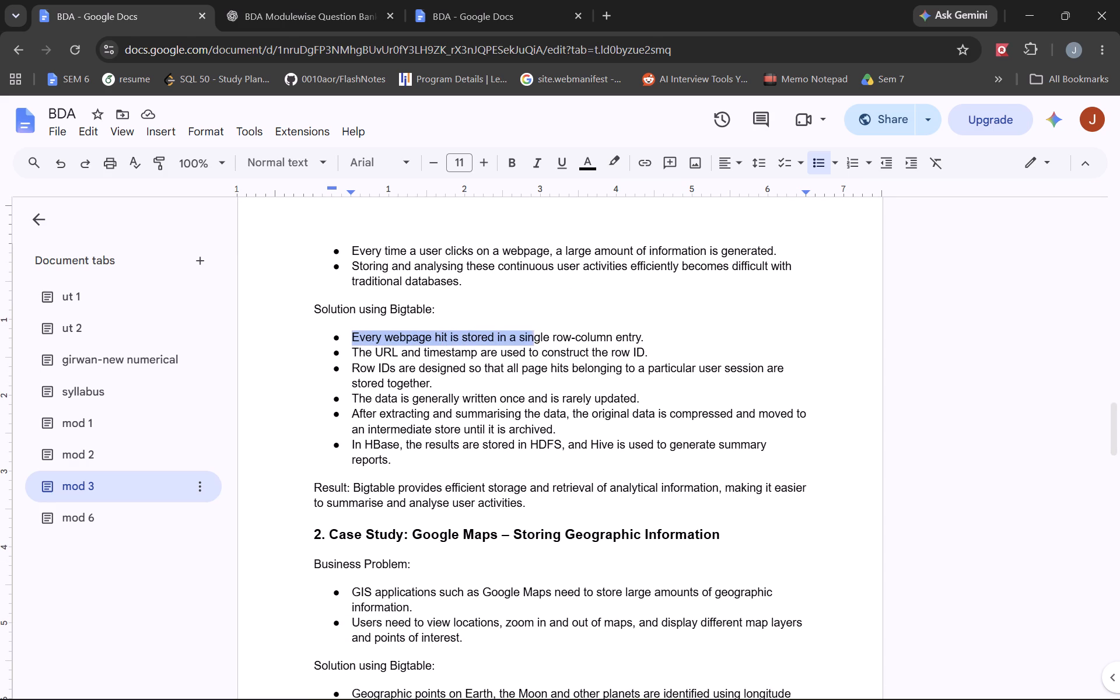
drag(548, 337, 646, 345)
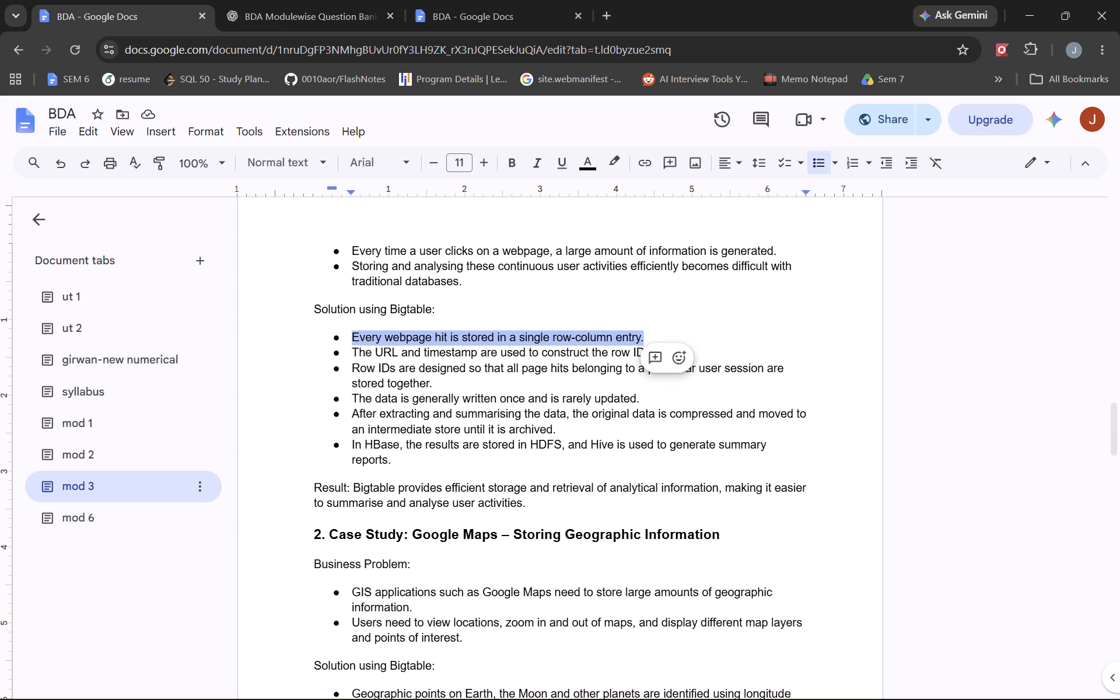
click(665, 324)
drag(664, 348, 355, 358)
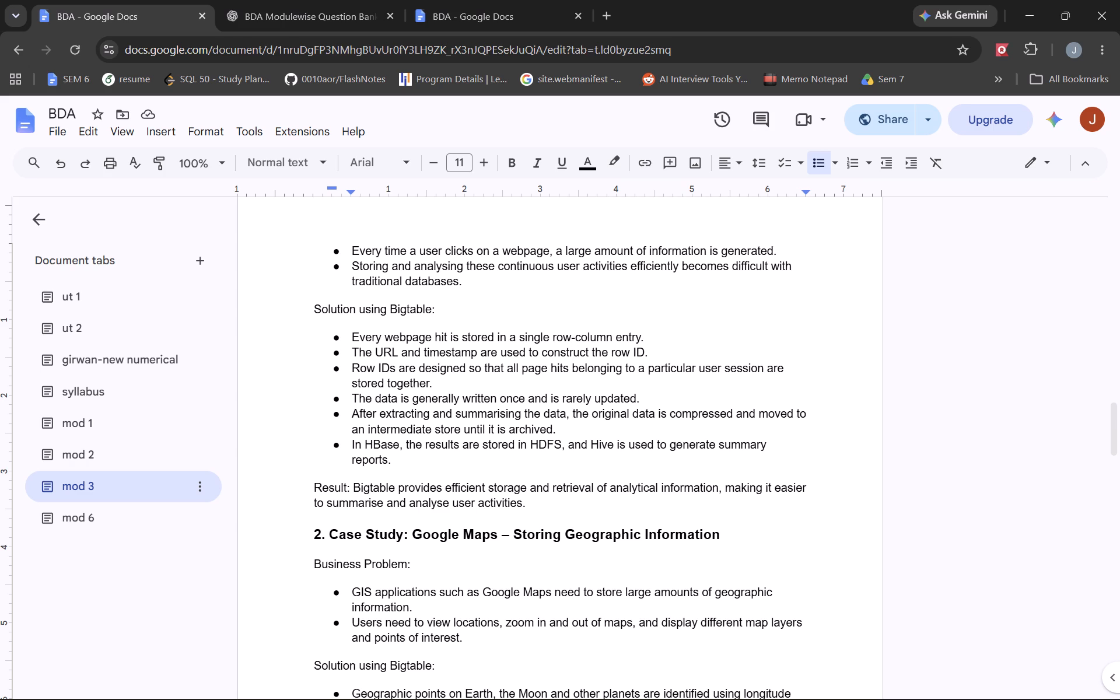
drag(344, 368, 423, 392)
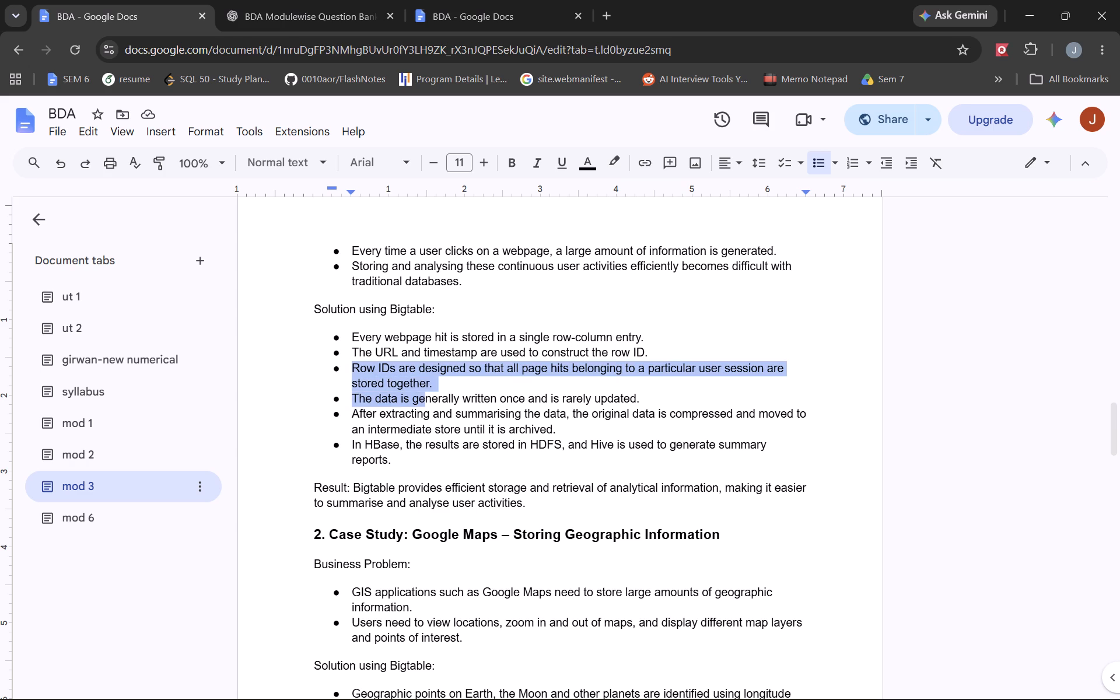
drag(423, 392, 436, 383)
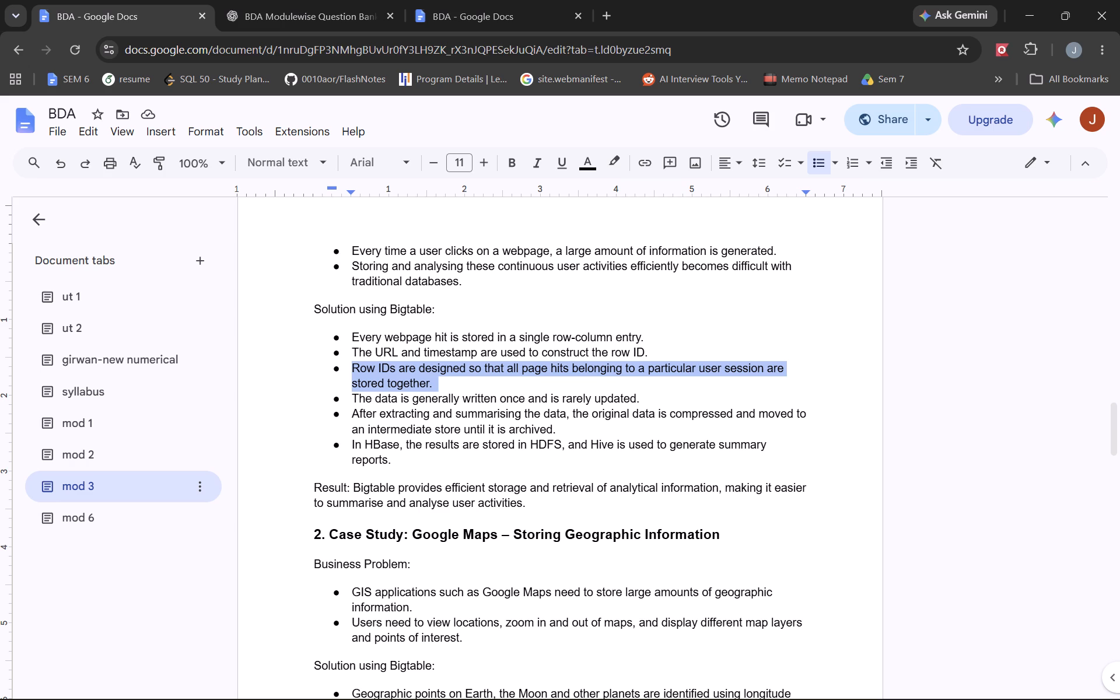
drag(436, 383, 416, 385)
drag(416, 385, 447, 384)
Add ten blank spaces after "stored together." in the Row IDs point of the Google Analytics solution.
click(447, 384)
key(space)
key(space)
key(space)
key(space)
key(space)
key(space)
key(space)
key(space)
key(space)
key(space)
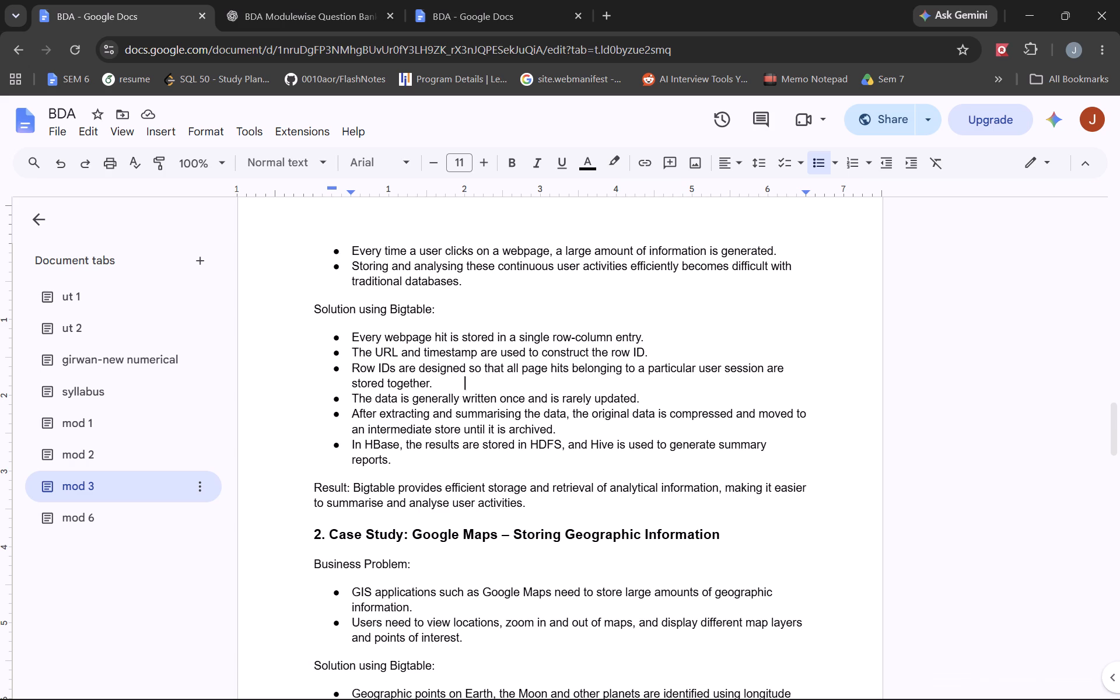
Read the Google Maps case study's heading and Business Problem points, marking the passage while reading.
drag(313, 539, 471, 647)
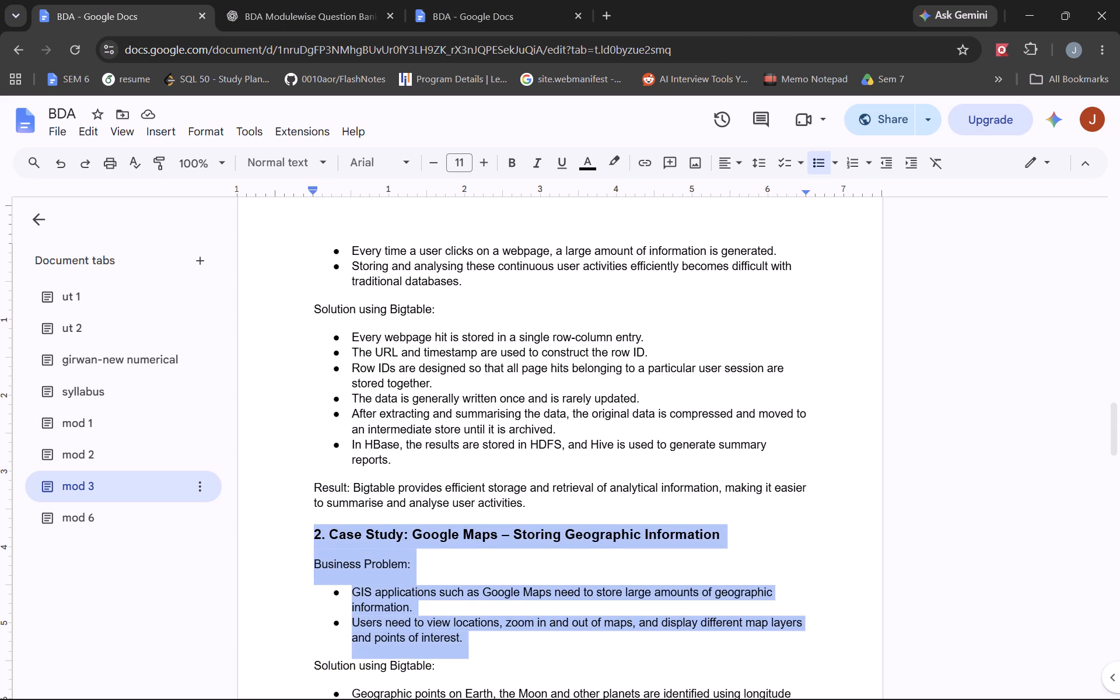
drag(471, 647, 470, 646)
click(470, 646)
click(457, 622)
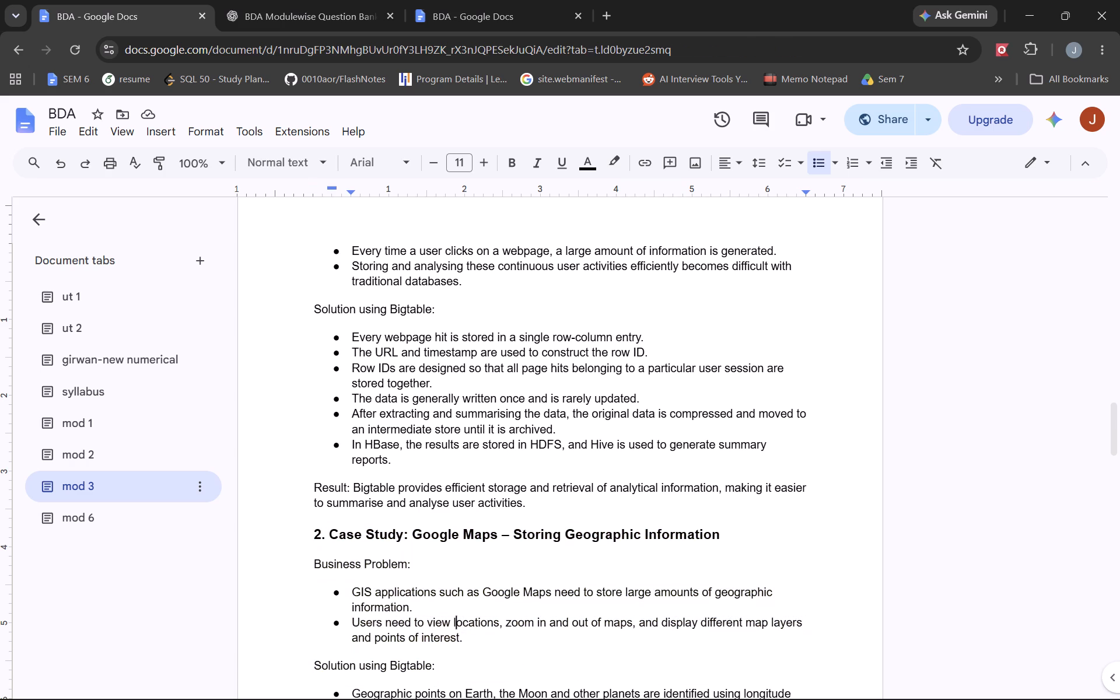
drag(467, 635, 312, 544)
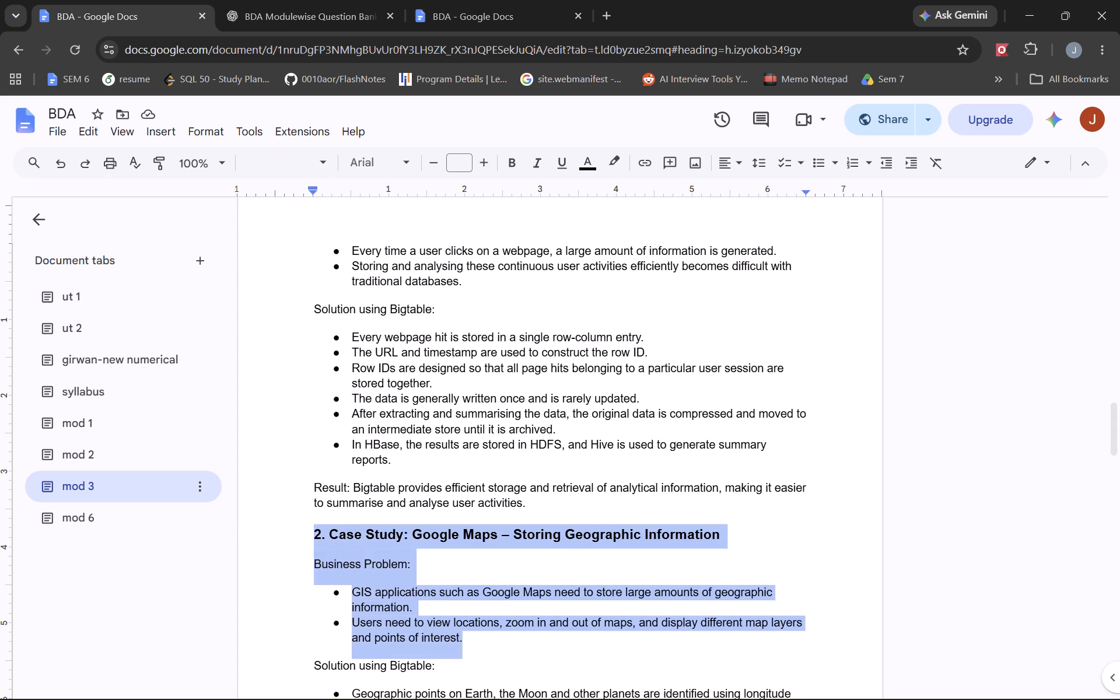
click(312, 544)
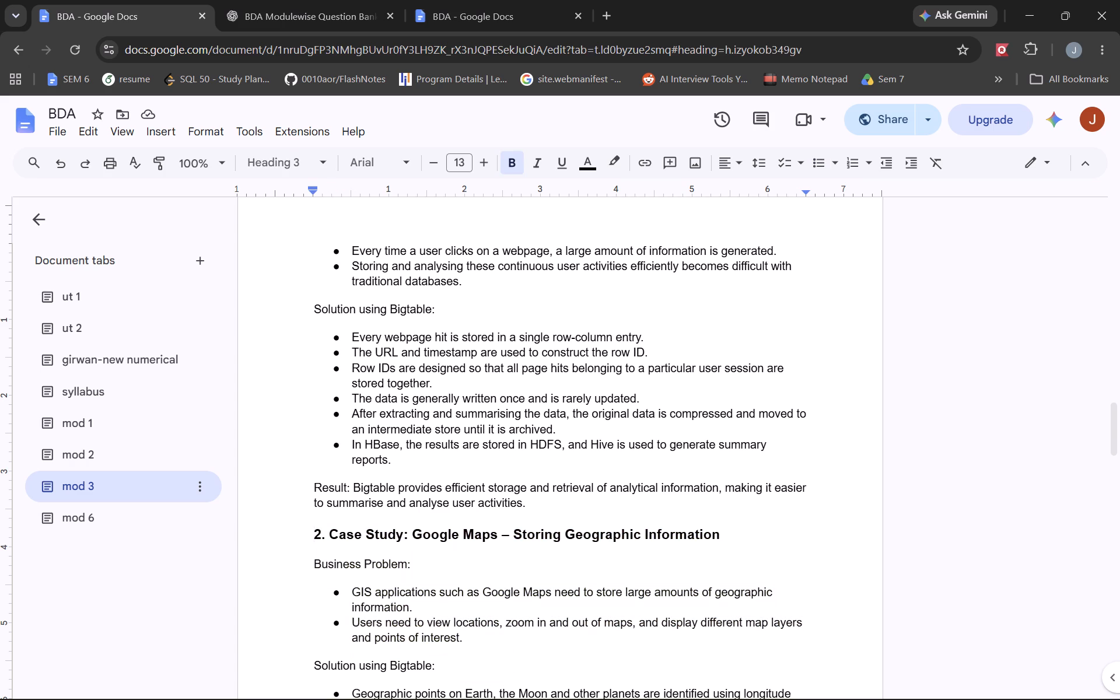
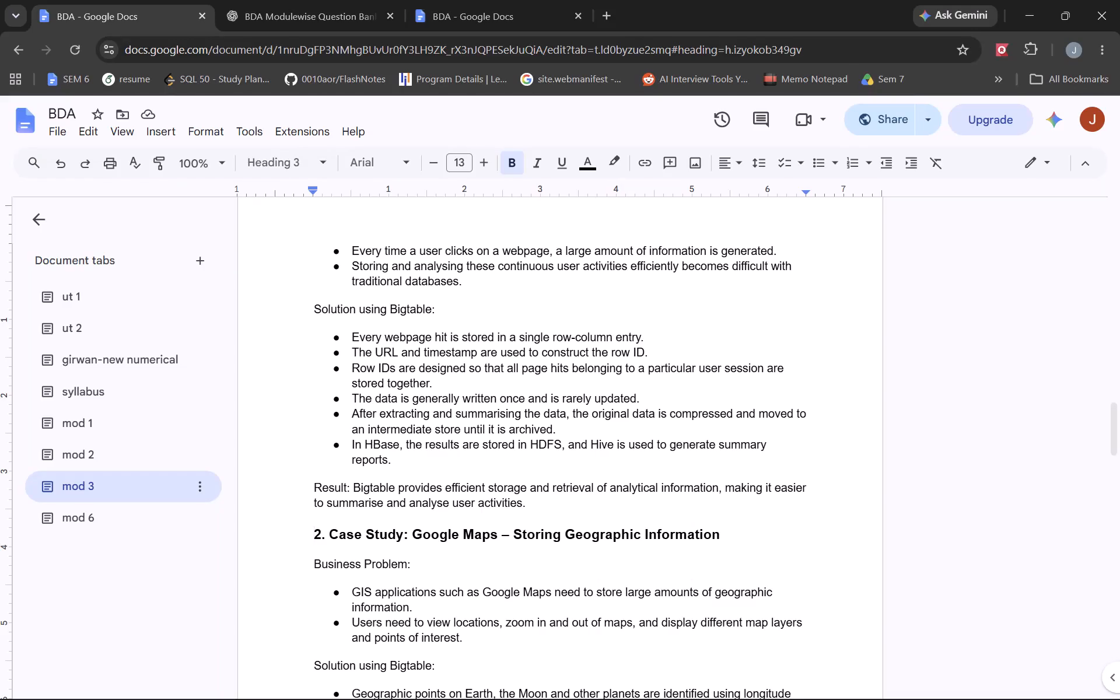
Read on through the Google Analytics solution and result and the Google Maps case study's problem, Bigtable solution and result.
scroll(494, 484, down, 1)
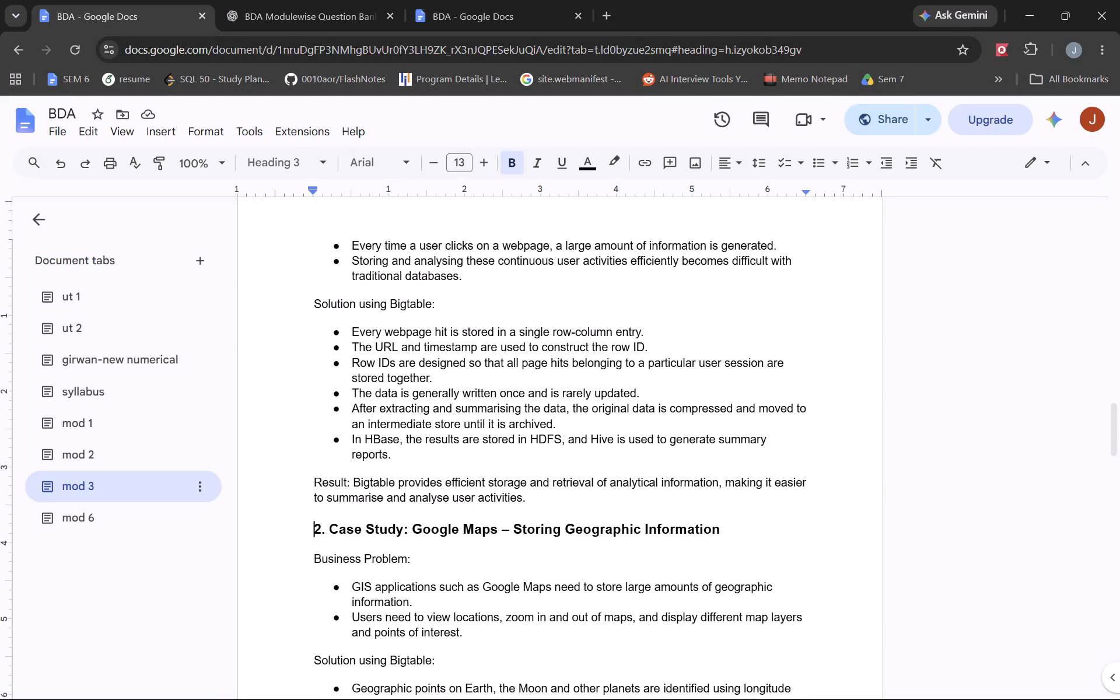
scroll(494, 484, down, 1)
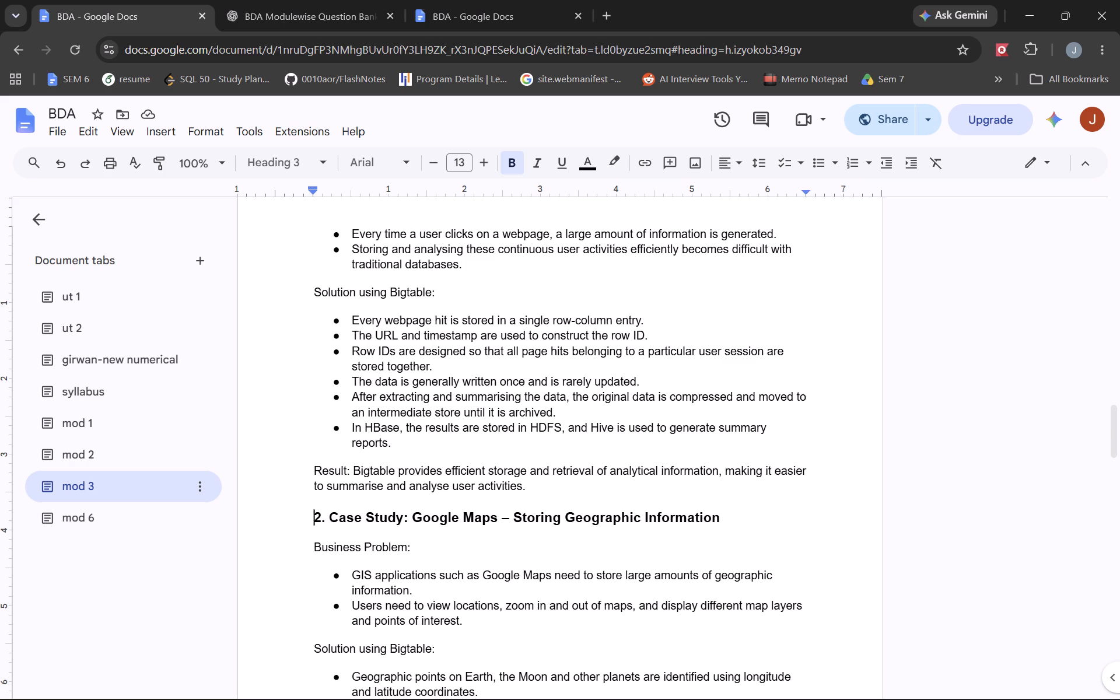
scroll(494, 484, right, 1)
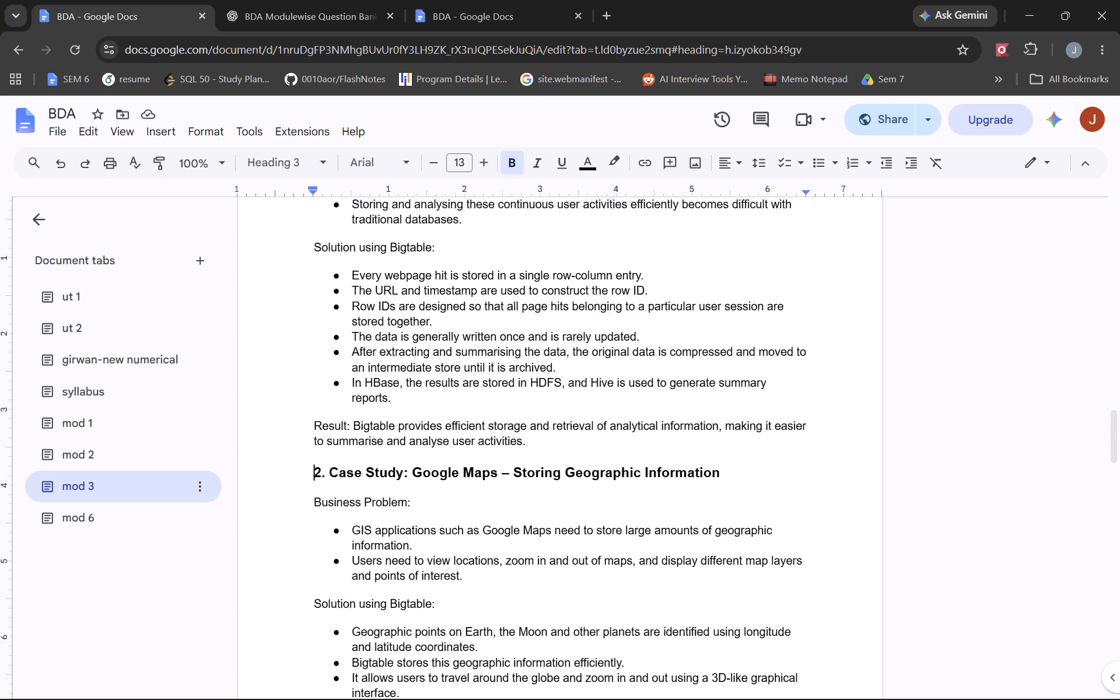
scroll(494, 484, right, 1)
scroll(494, 484, up, 3)
scroll(494, 484, down, 2)
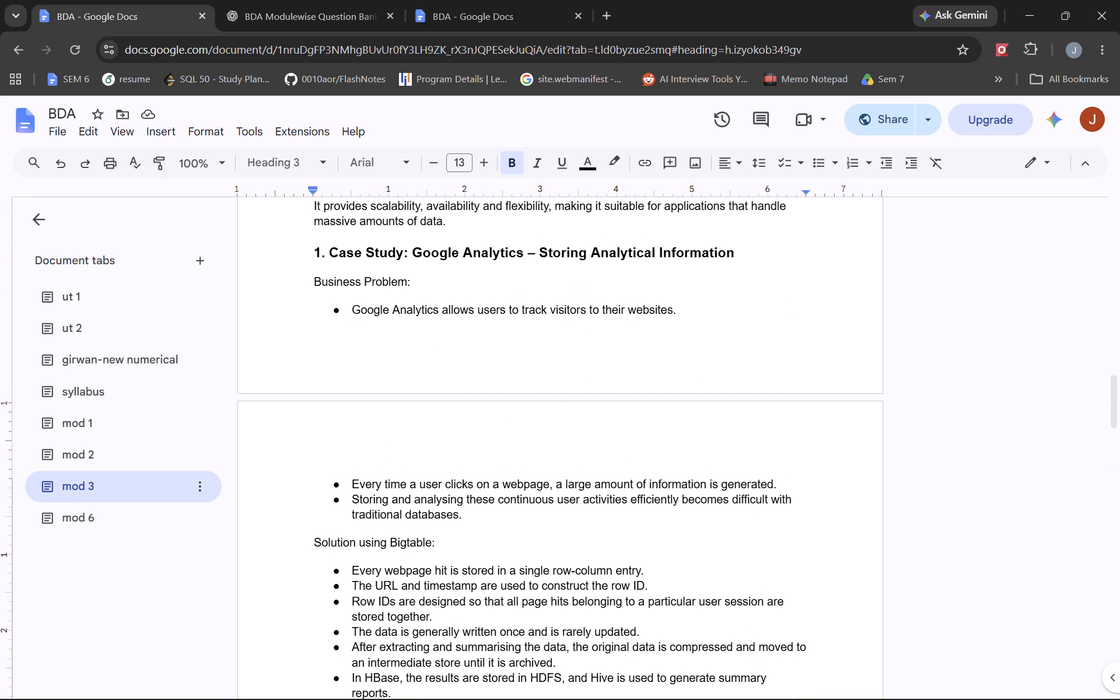
scroll(494, 484, down, 4)
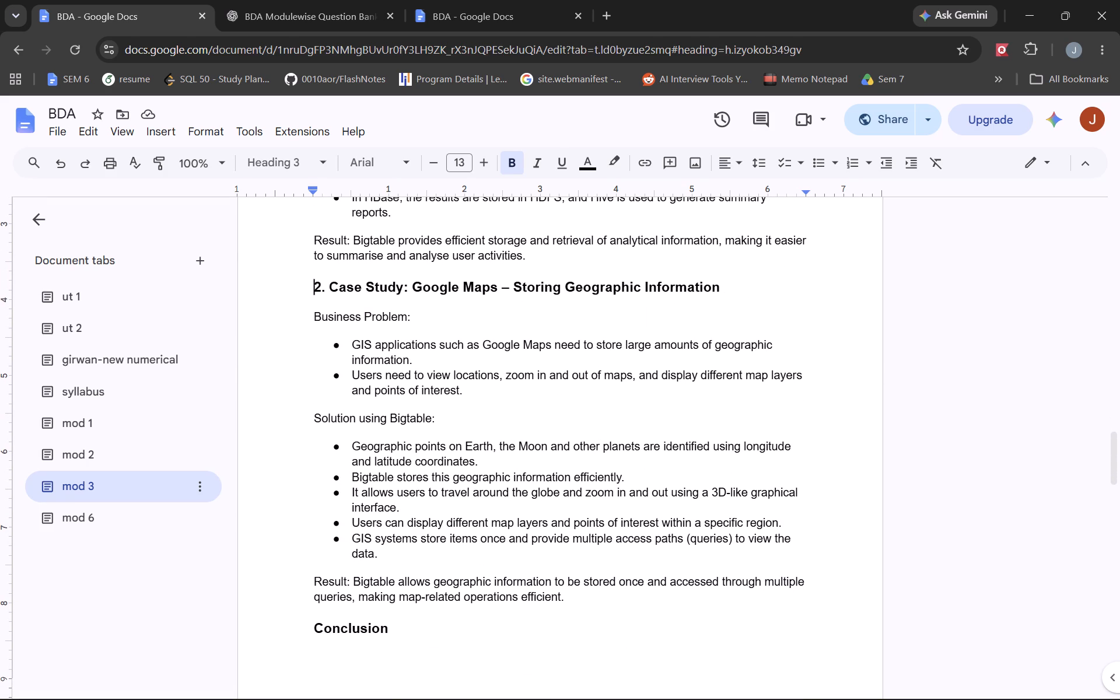
Delete the Conclusion heading, its Google Bigtable paragraph and the leftover blank line at the end of the Q1 (a) answer.
drag(442, 638, 292, 660)
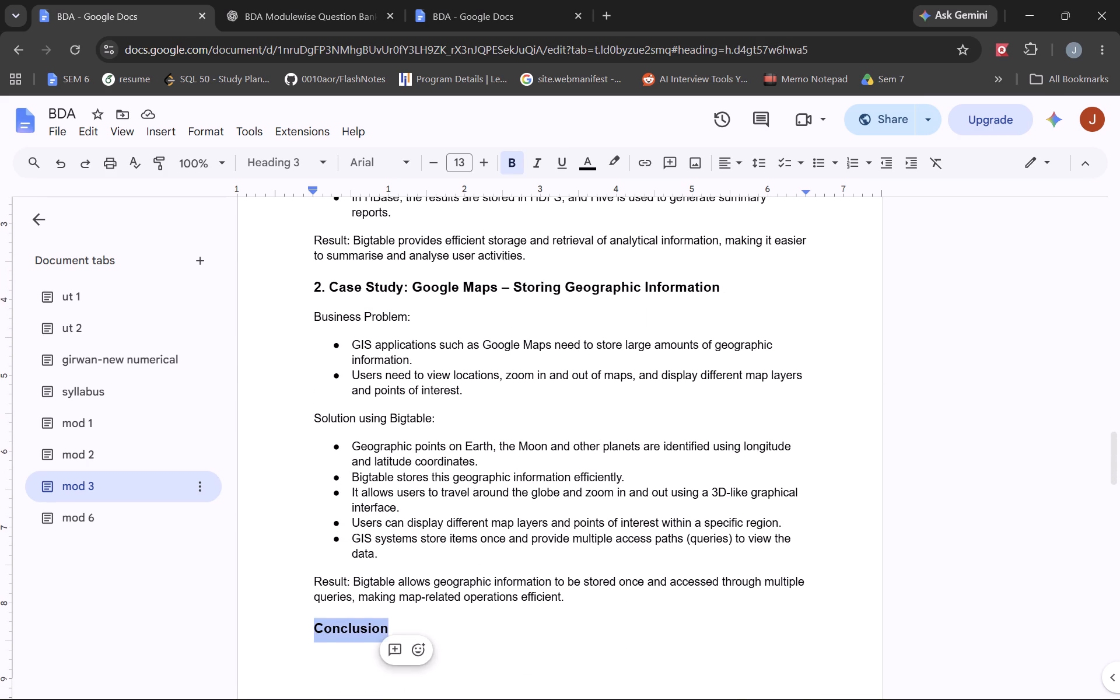
scroll(292, 660, down, 2)
drag(484, 652, 303, 401)
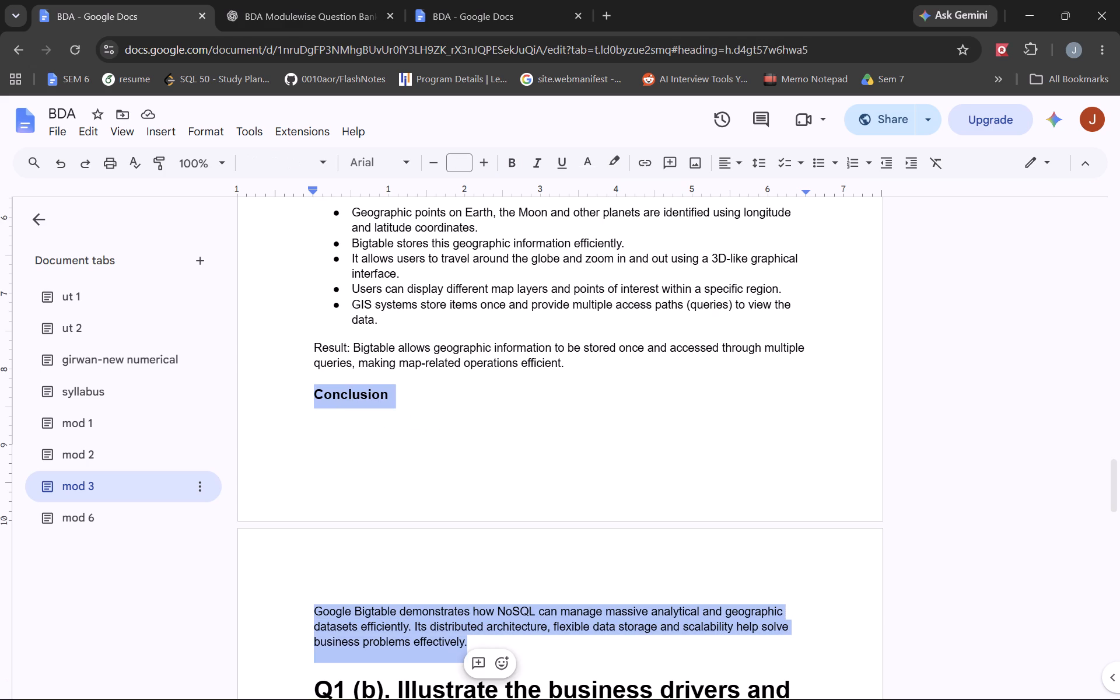
key(BackSpace)
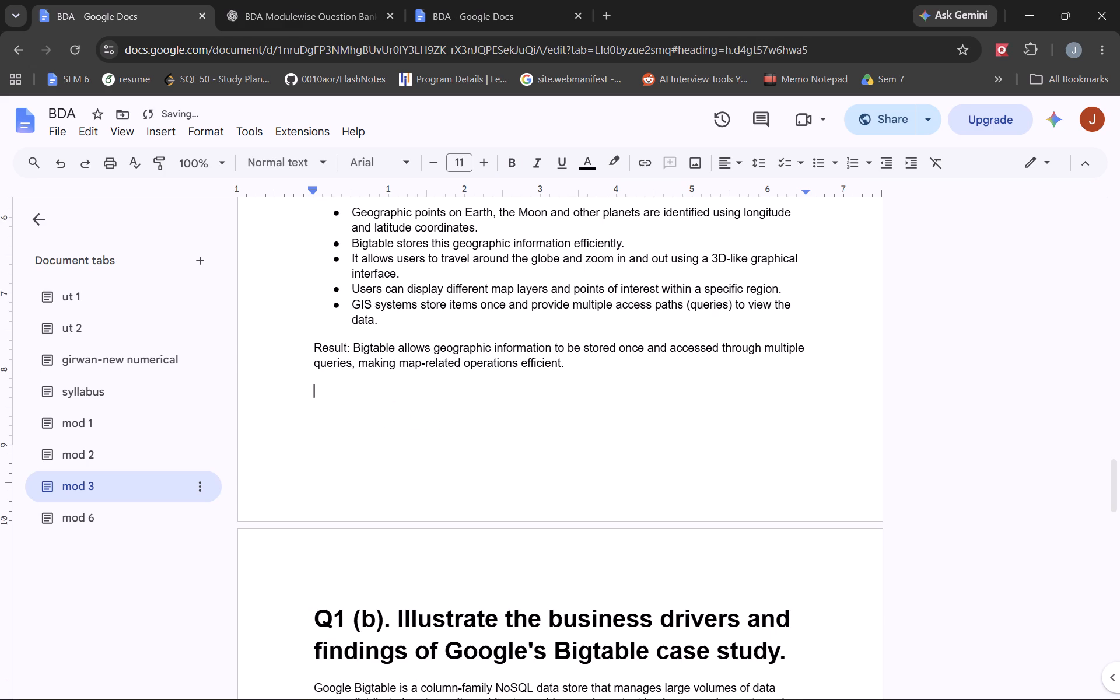
key(BackSpace)
Review the Q1 (a) answer from its question heading and Bigtable introduction through the Google Maps case study's solution points.
scroll(303, 401, up, 2)
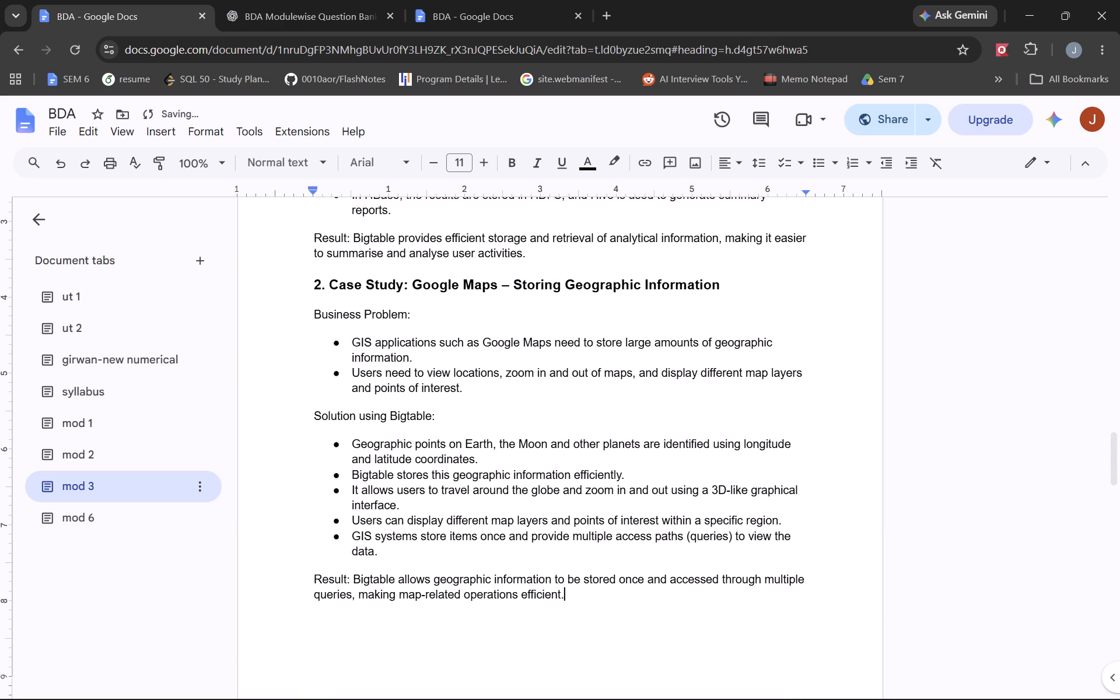
scroll(303, 401, up, 4)
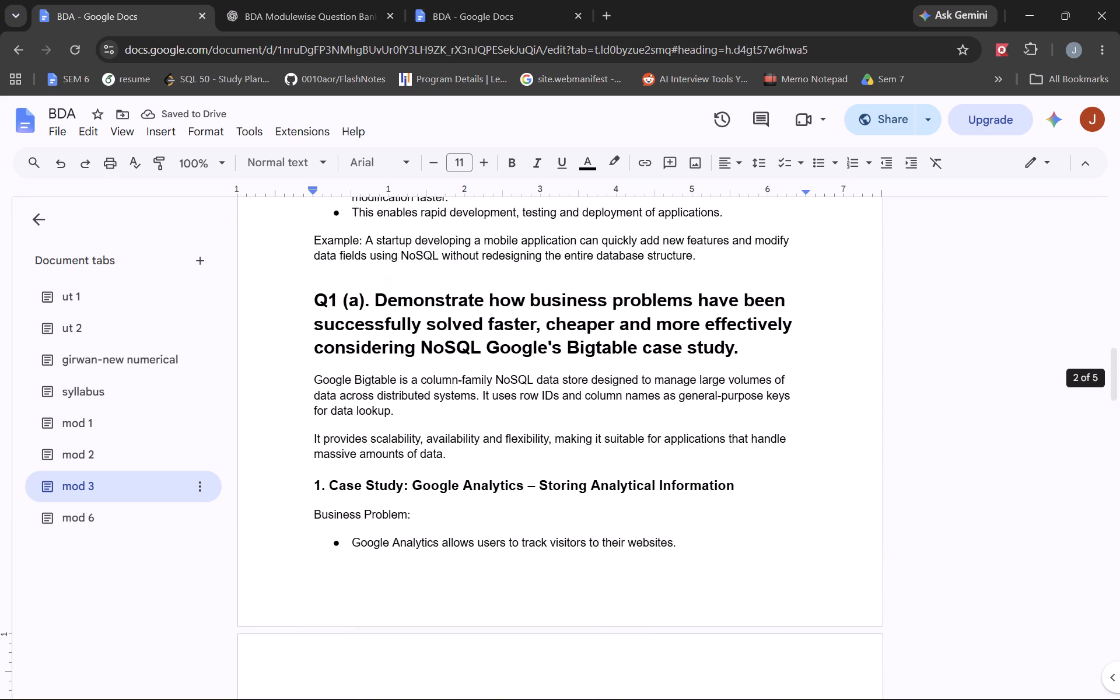
scroll(303, 401, up, 2)
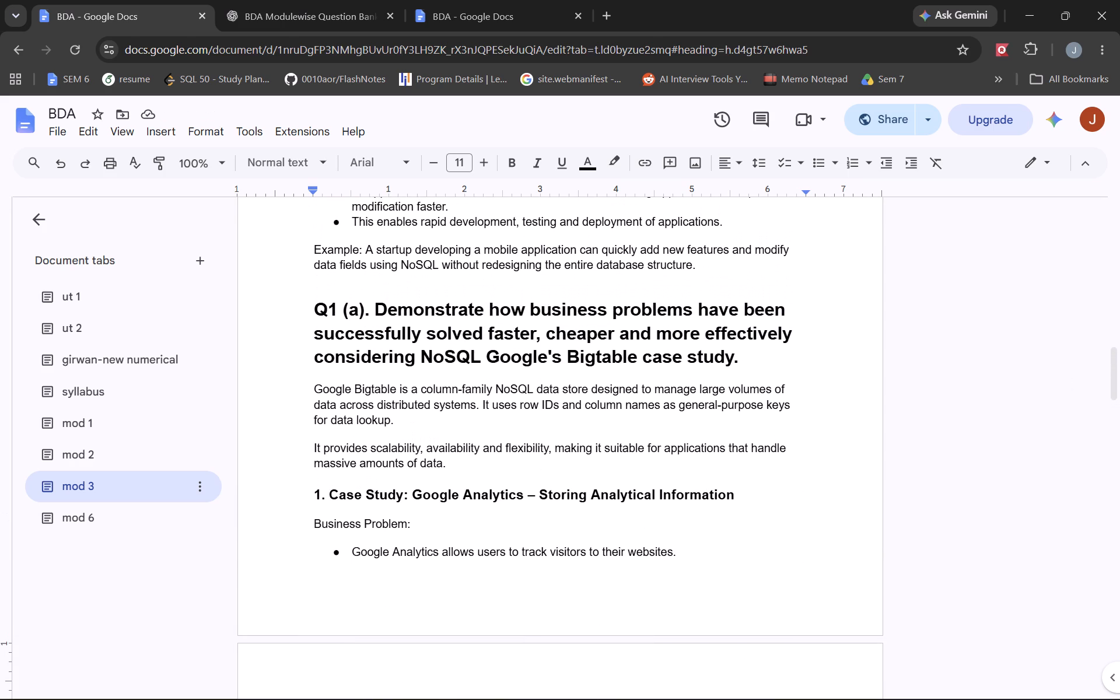
scroll(303, 401, down, 5)
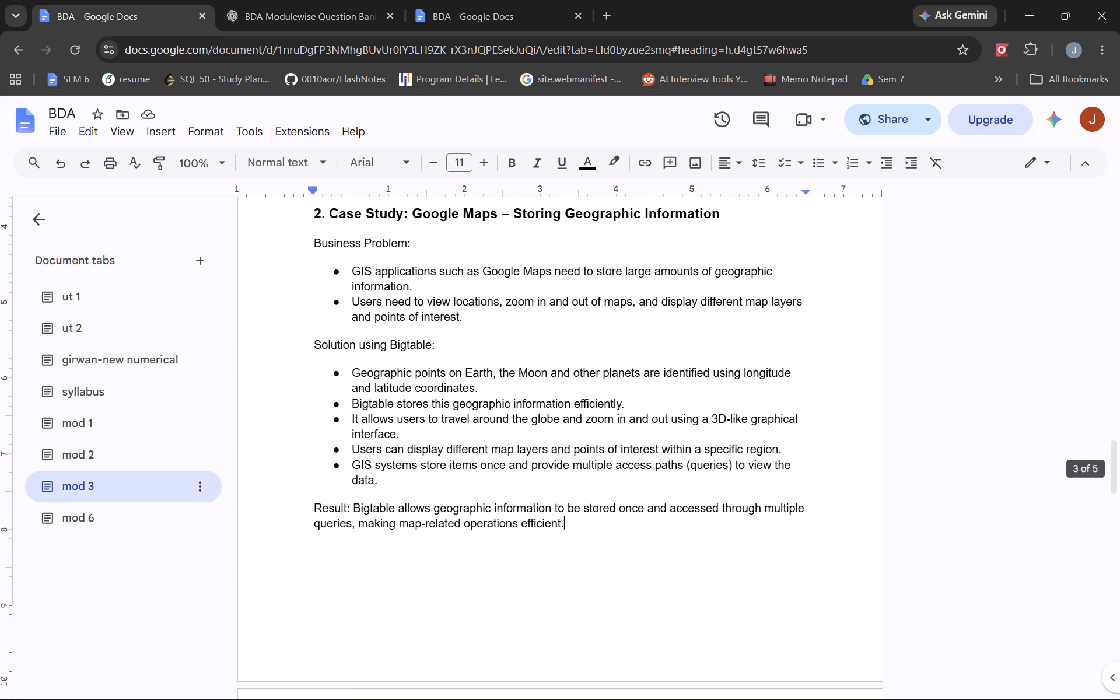
scroll(303, 401, up, 1)
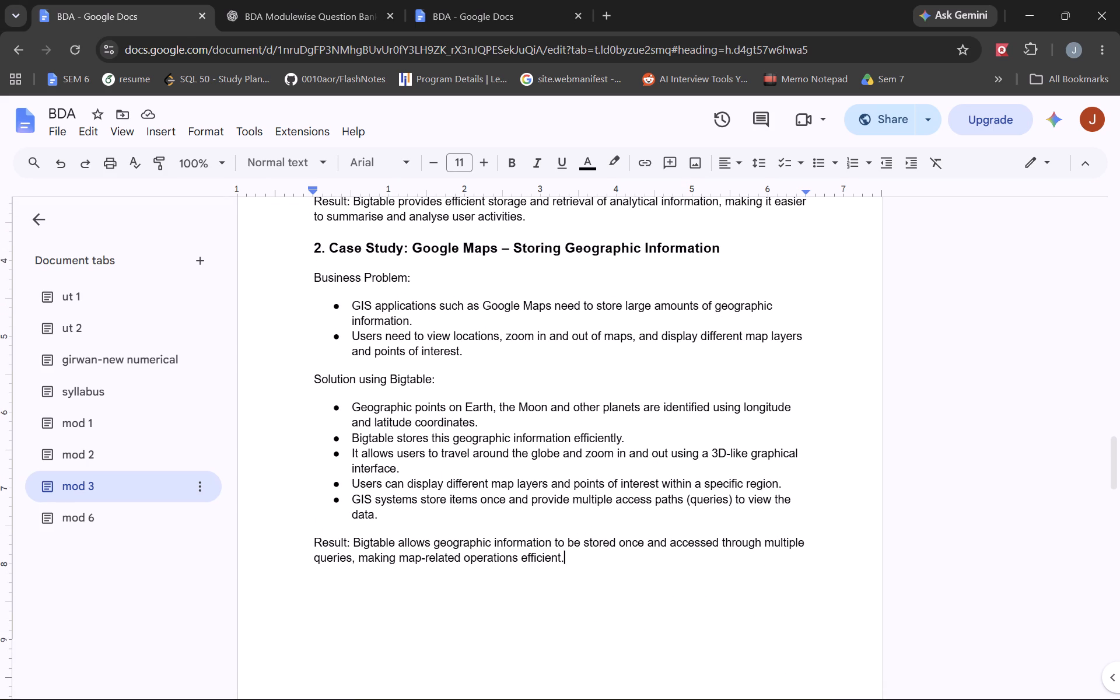
click(303, 401)
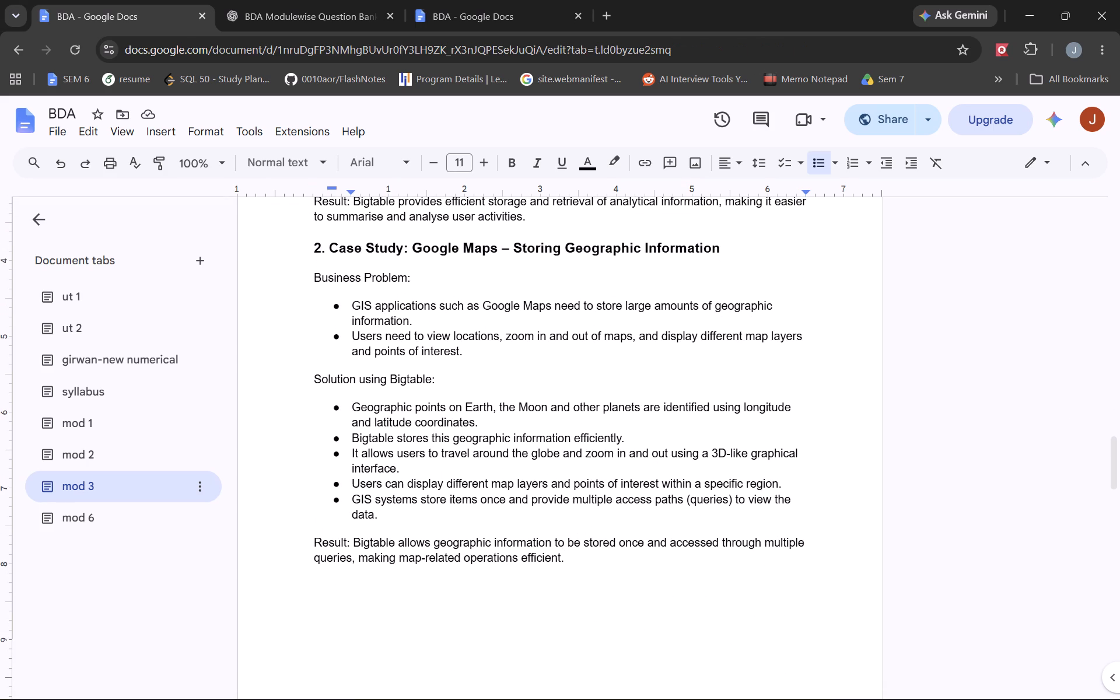
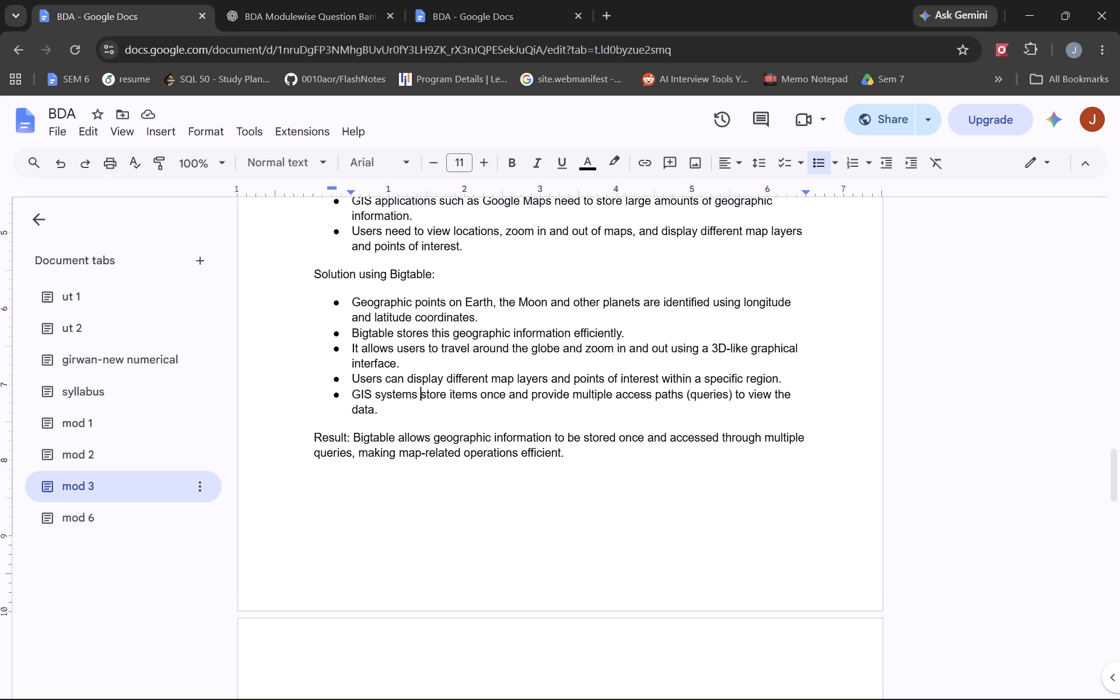
scroll(422, 494, left, 1)
scroll(422, 494, down, 3)
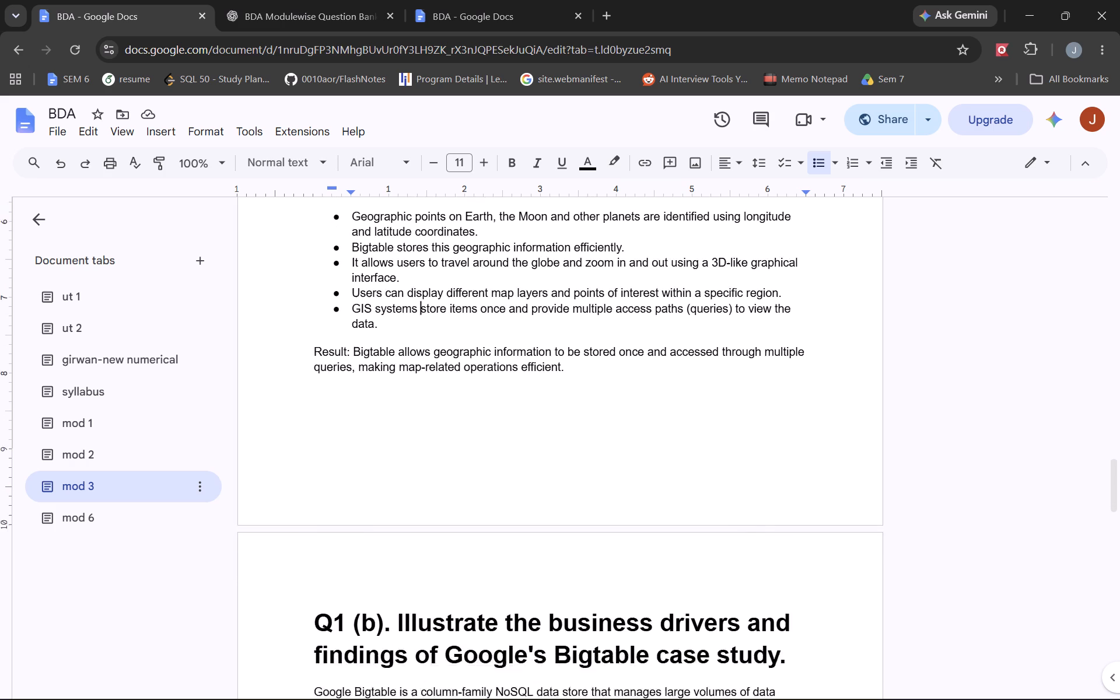
scroll(422, 494, down, 3)
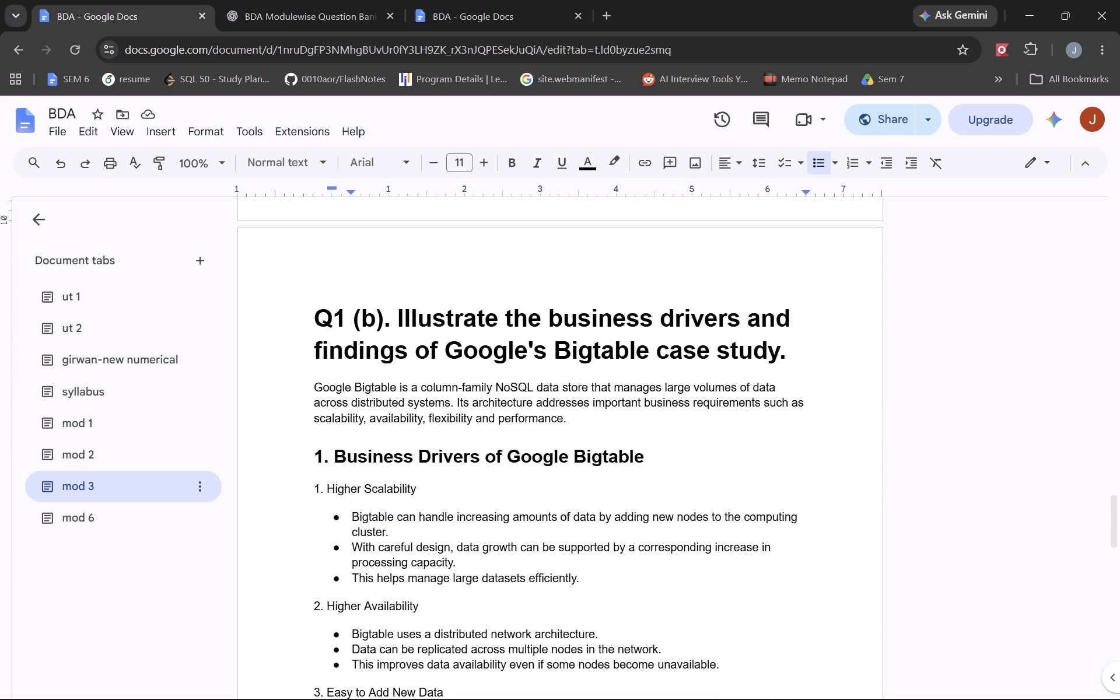
click(682, 369)
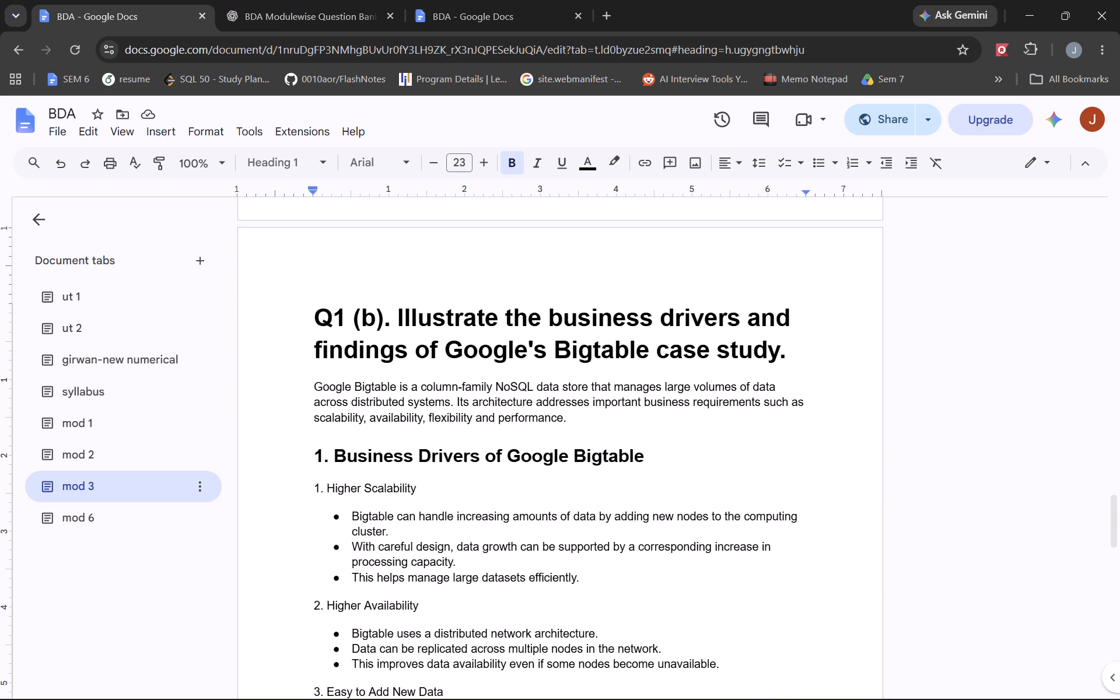
drag(792, 355, 304, 508)
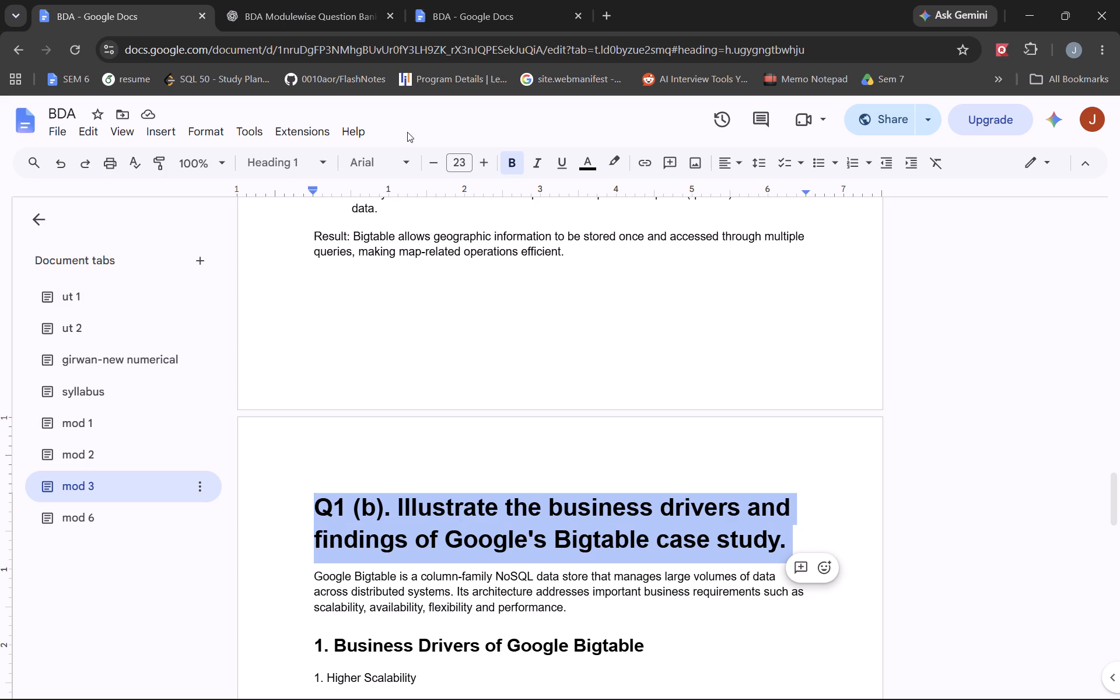
click(465, 162)
text(17)
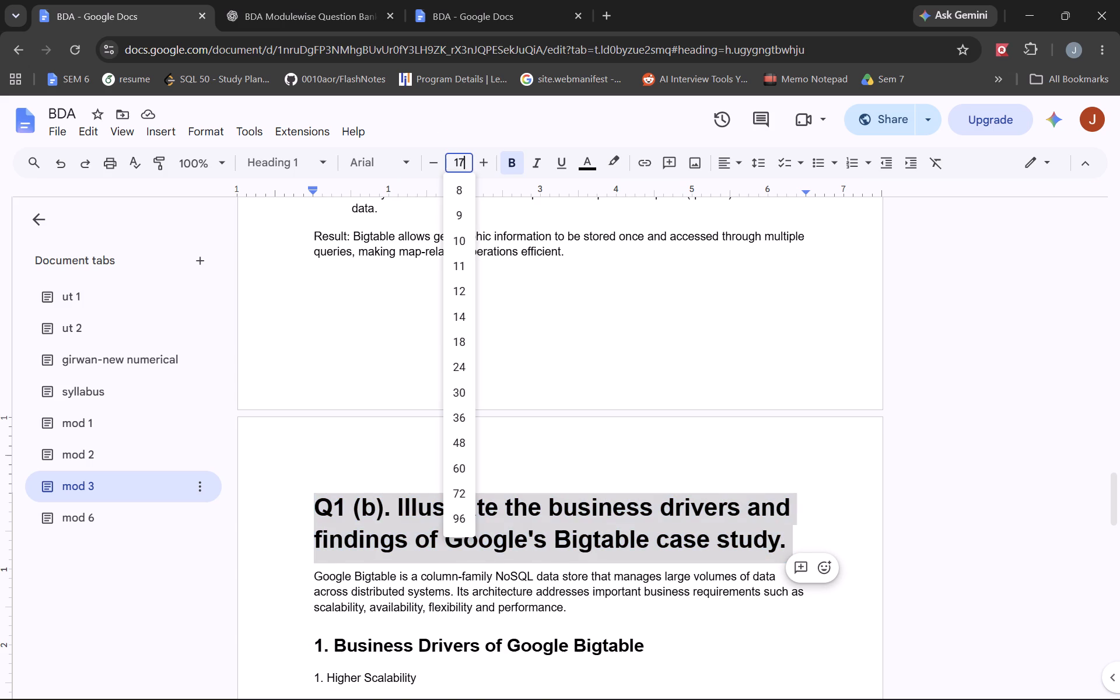
key(Return)
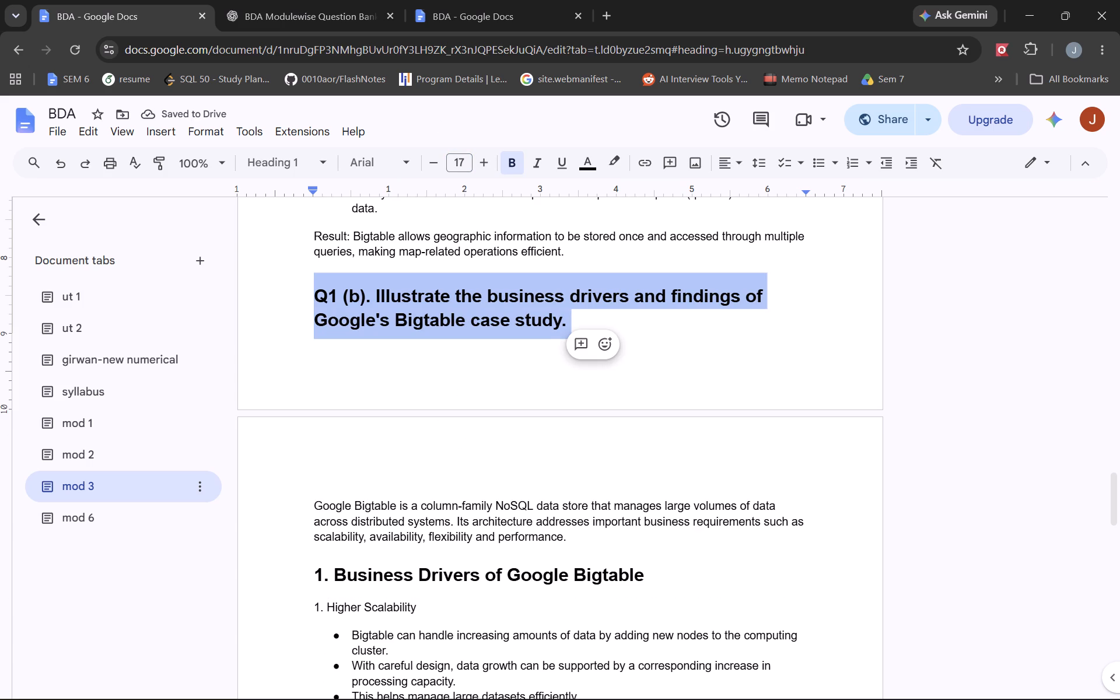
Set the font size of the "1. Business Drivers of Google Bigtable" heading to 13.
click(667, 582)
drag(667, 582, 295, 561)
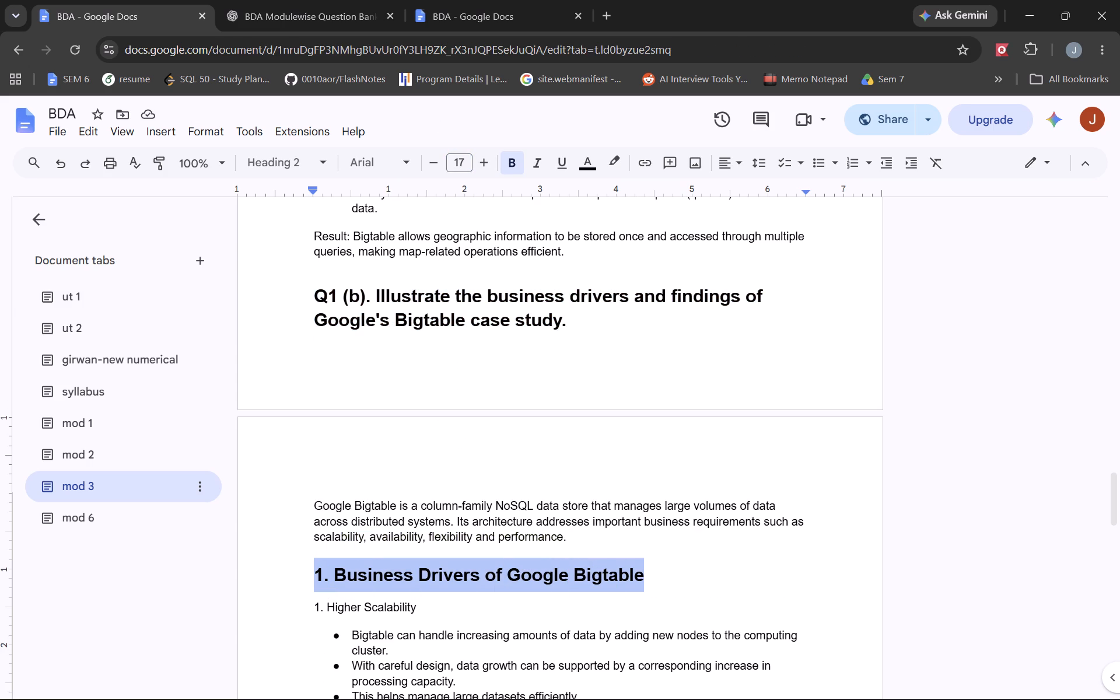
drag(295, 561, 291, 565)
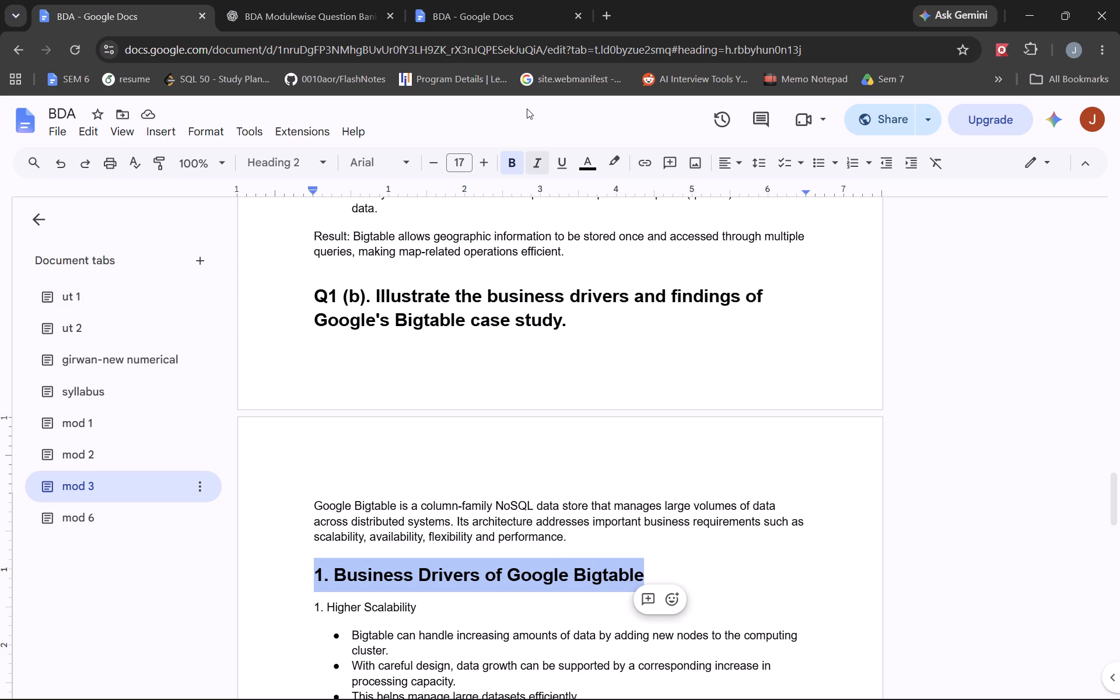
click(461, 163)
text(13)
key(Return)
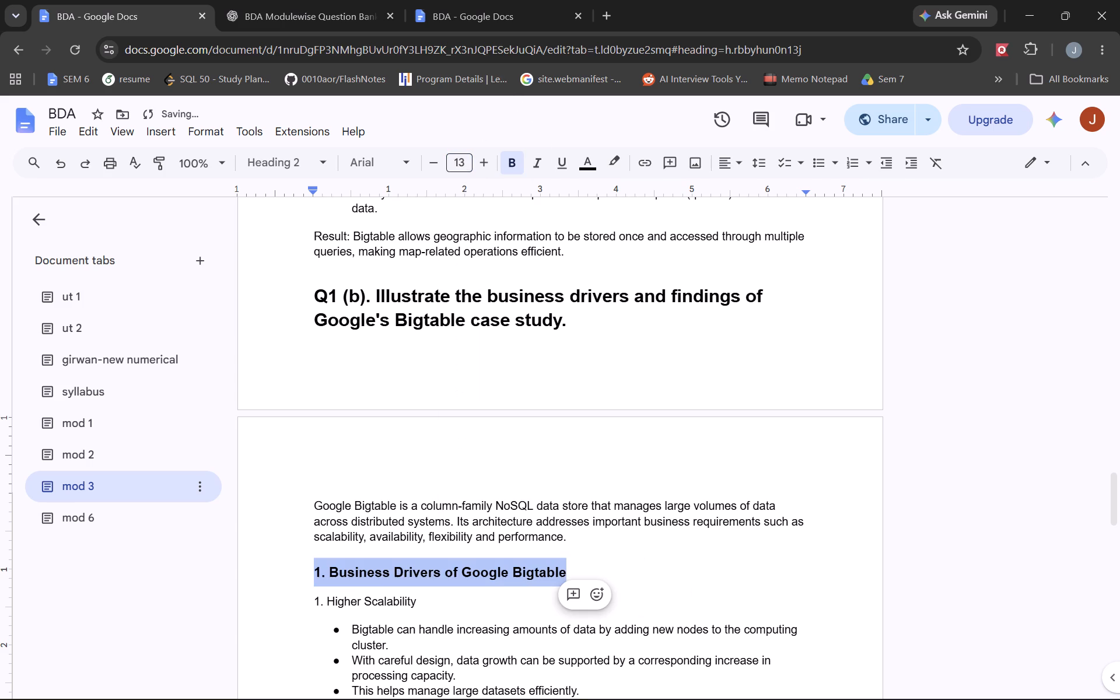
click(580, 536)
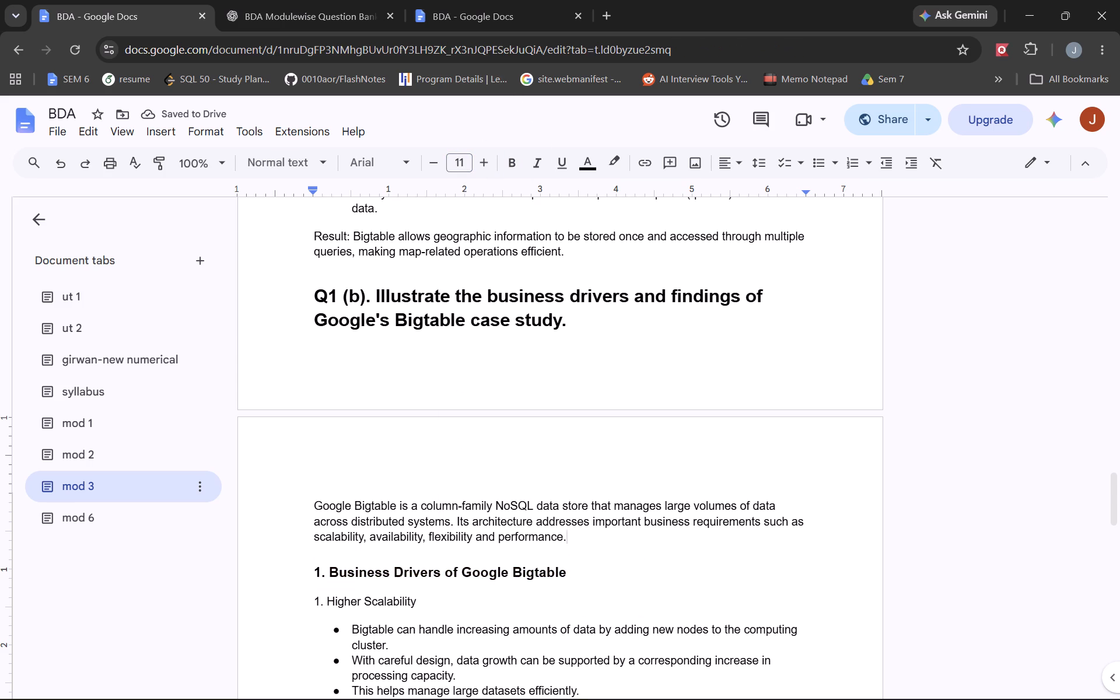
Read the Q1 (b) introduction and the Higher Scalability points under the business drivers of Google Bigtable.
scroll(580, 536, down, 1)
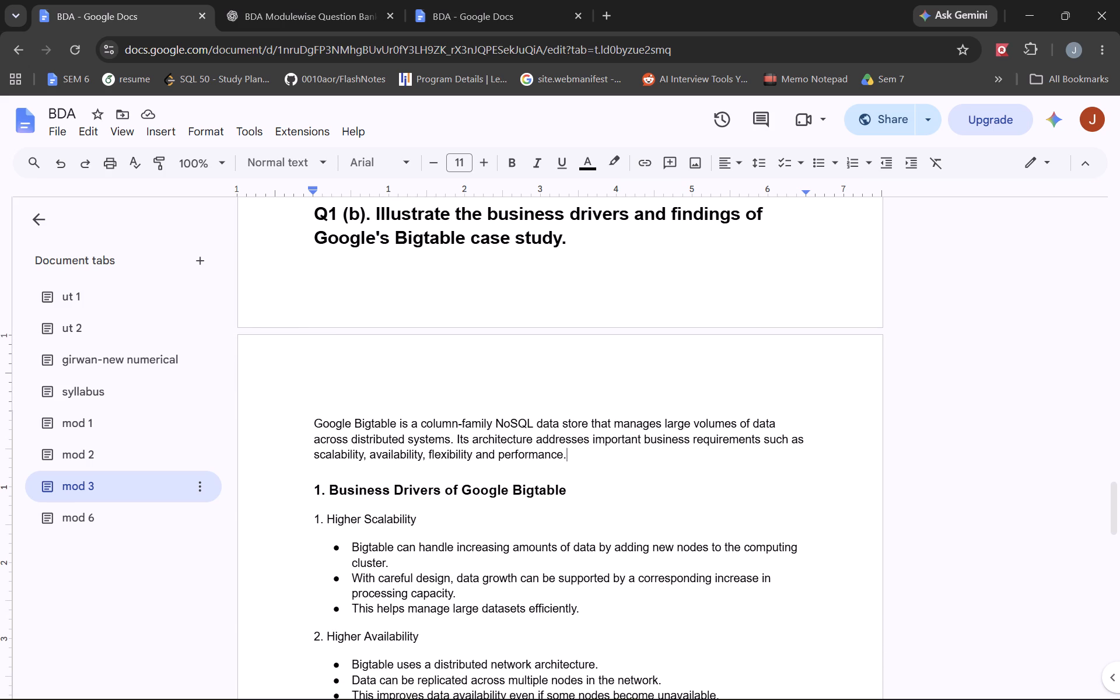
scroll(580, 536, down, 2)
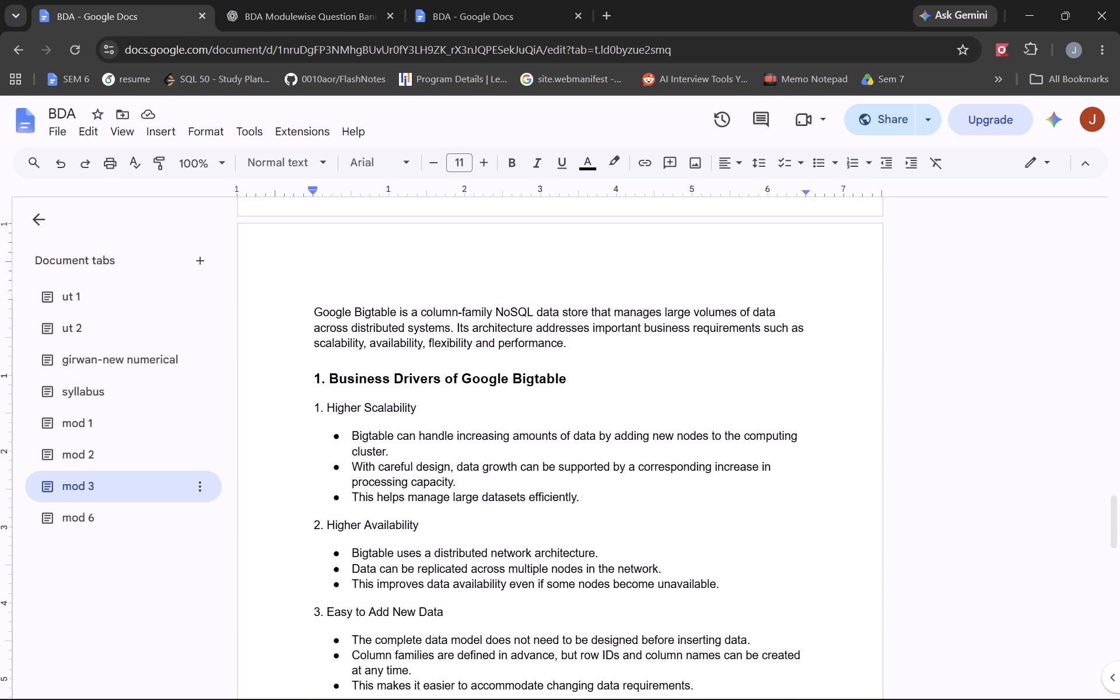
scroll(328, 385, down, 1)
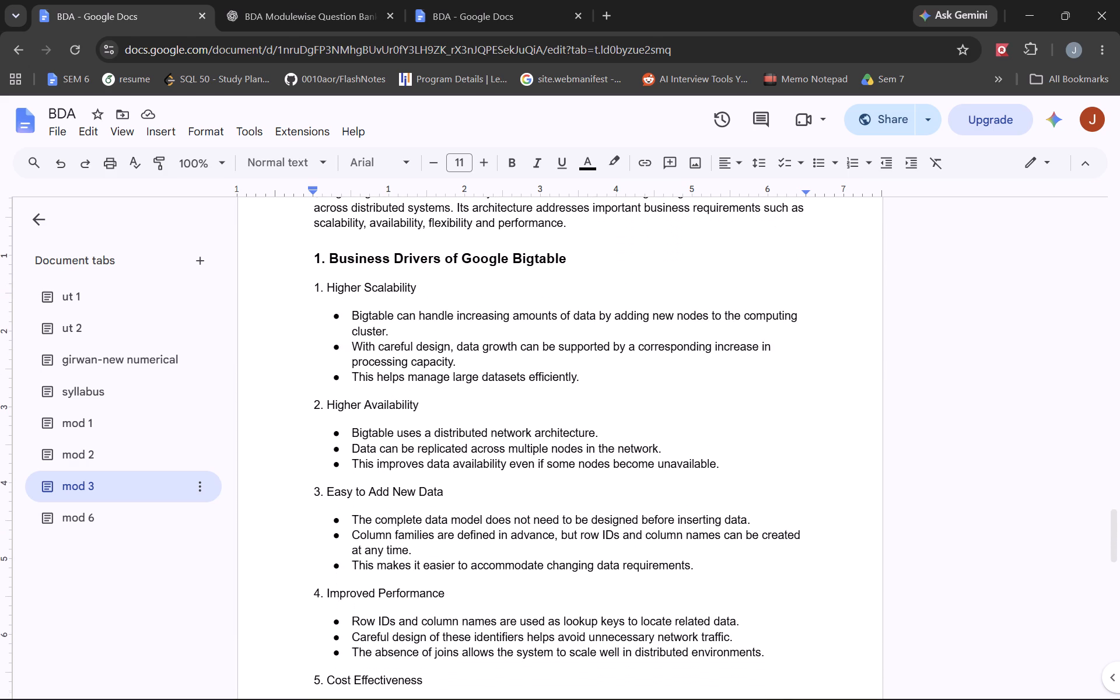
scroll(328, 385, down, 1)
drag(350, 323, 386, 336)
click(386, 336)
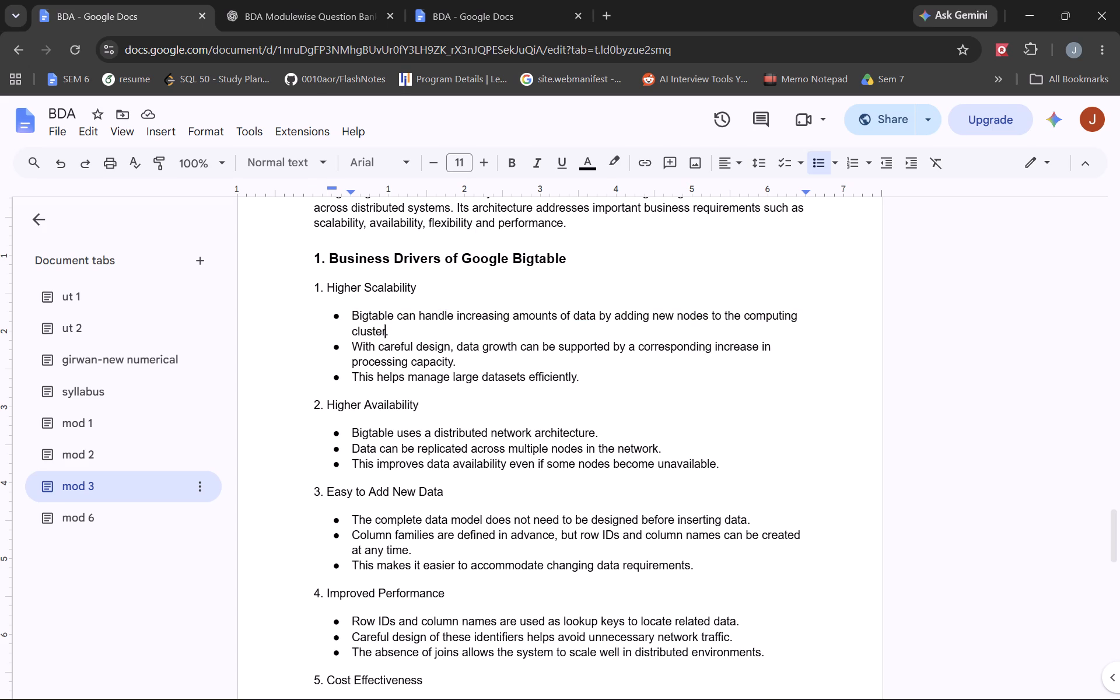
drag(478, 361, 334, 346)
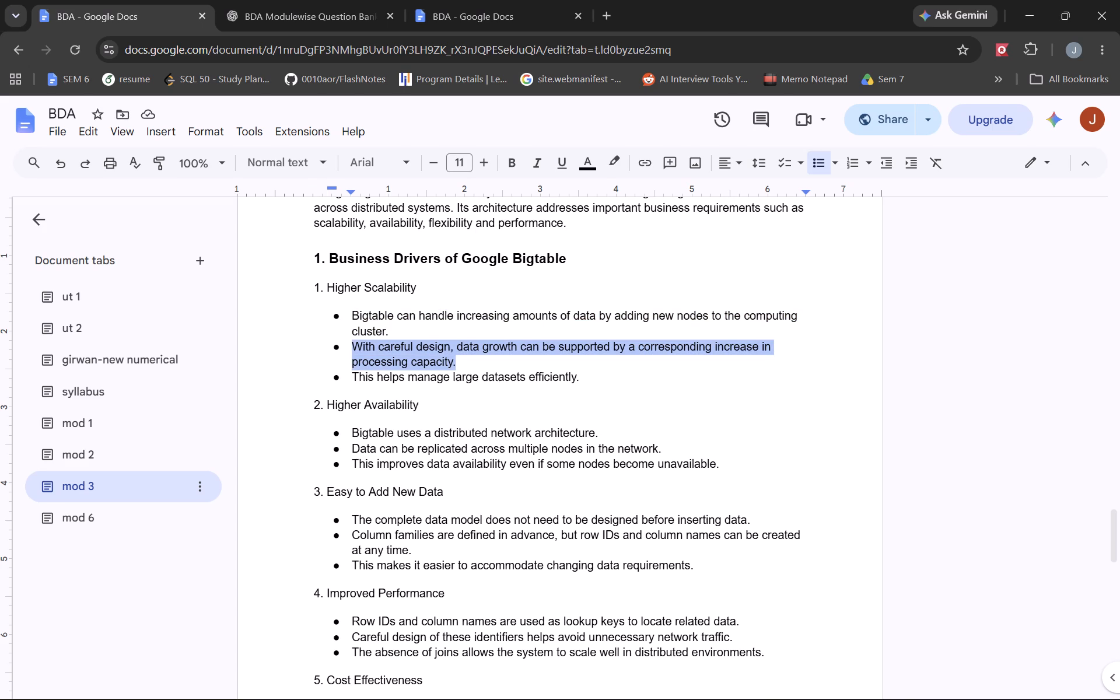
click(334, 346)
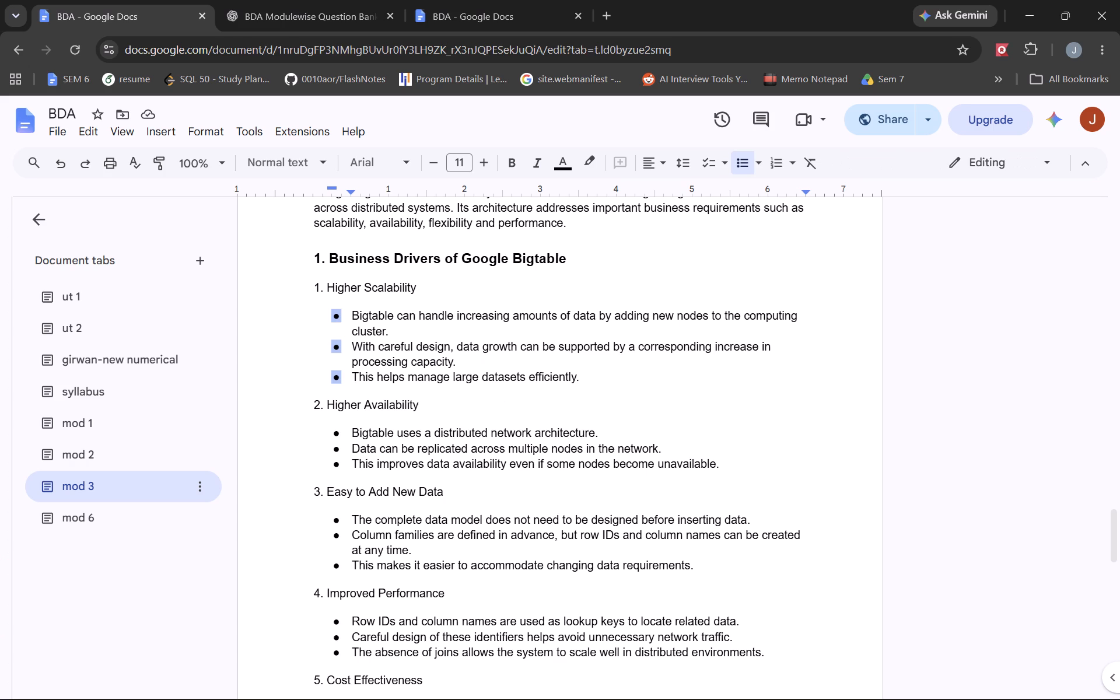
click(499, 417)
Read the Higher Availability and Easy to Add New Data points under the business drivers of Google Bigtable.
scroll(499, 417, down, 1)
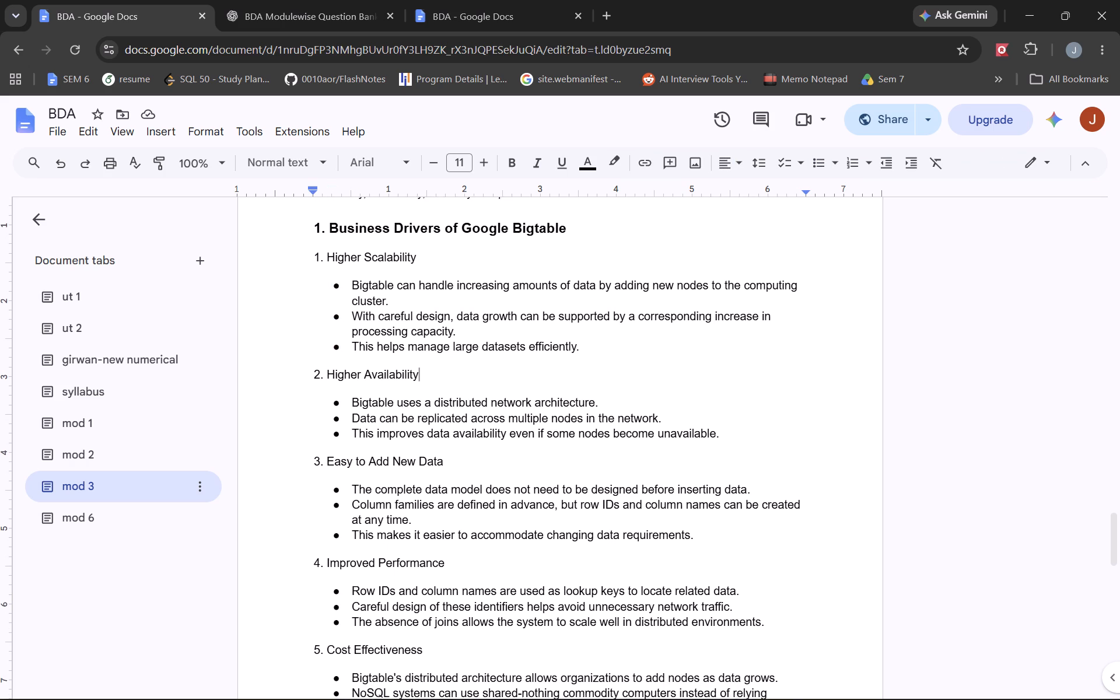
scroll(499, 417, down, 1)
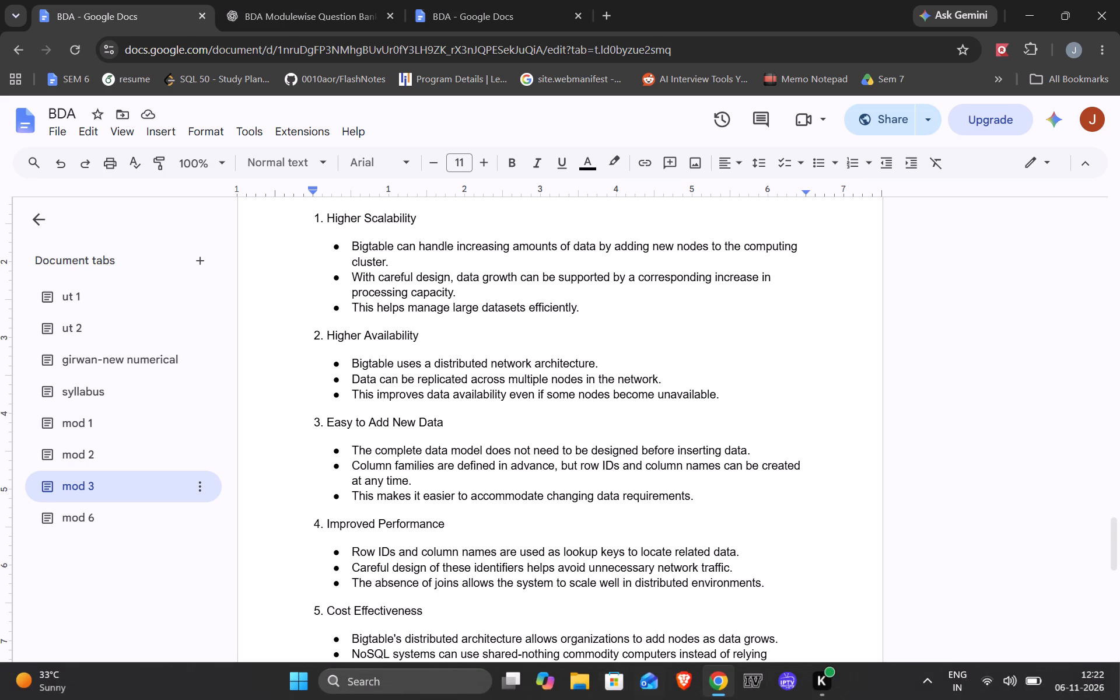
drag(346, 369, 607, 369)
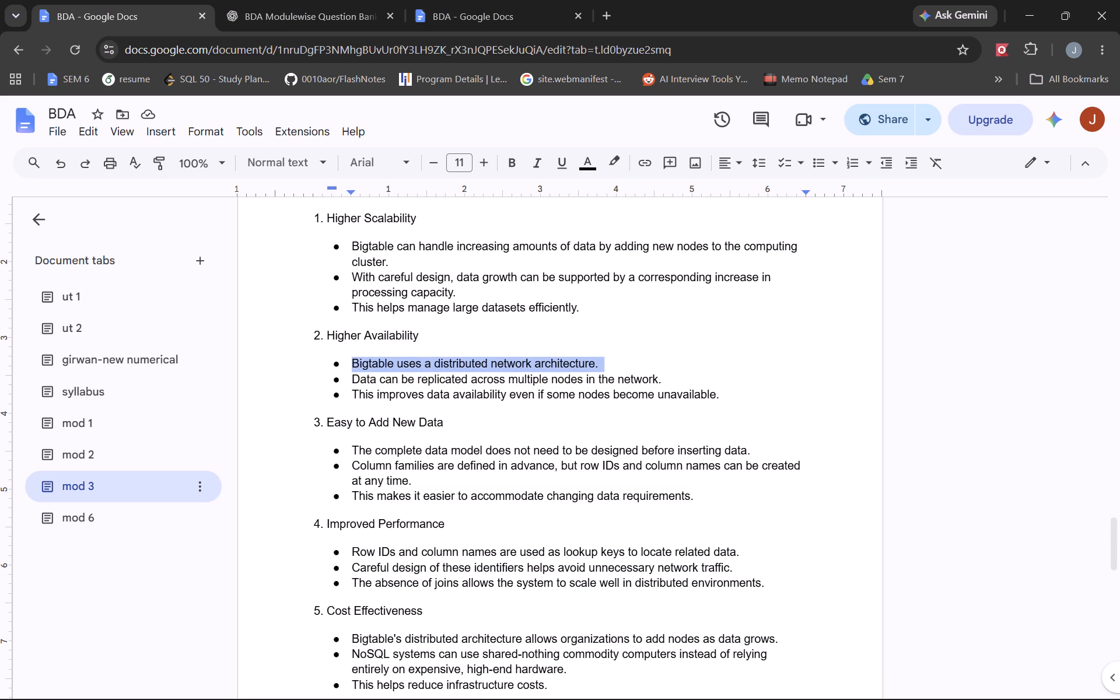
drag(607, 369, 640, 389)
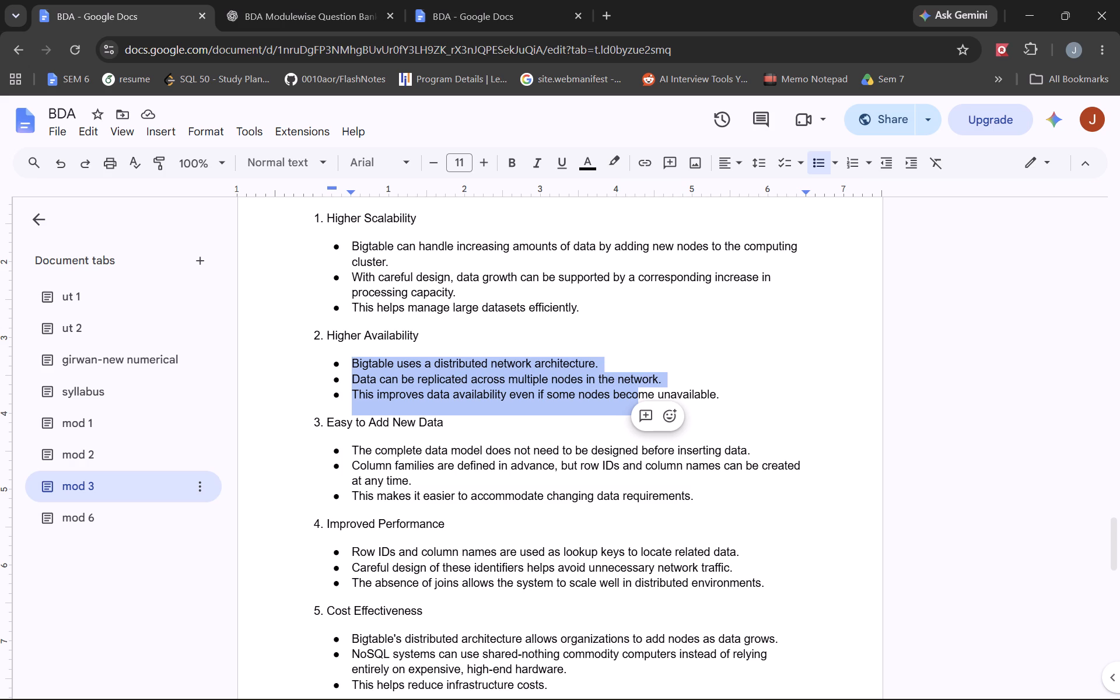
drag(343, 453, 548, 455)
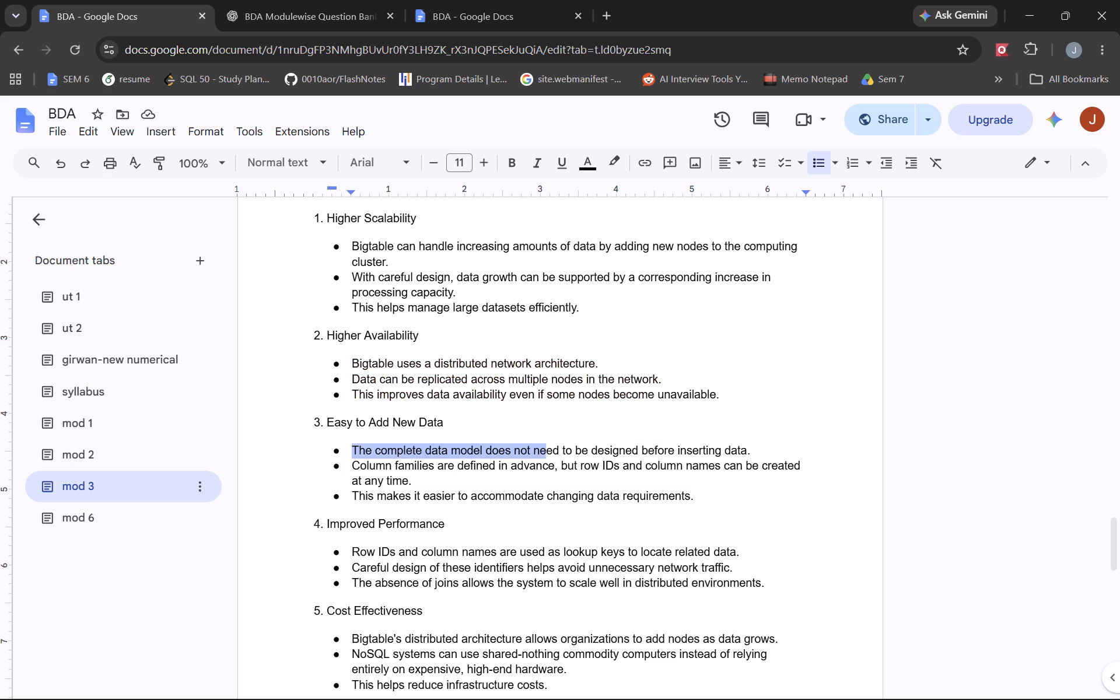
drag(548, 455, 479, 479)
click(479, 479)
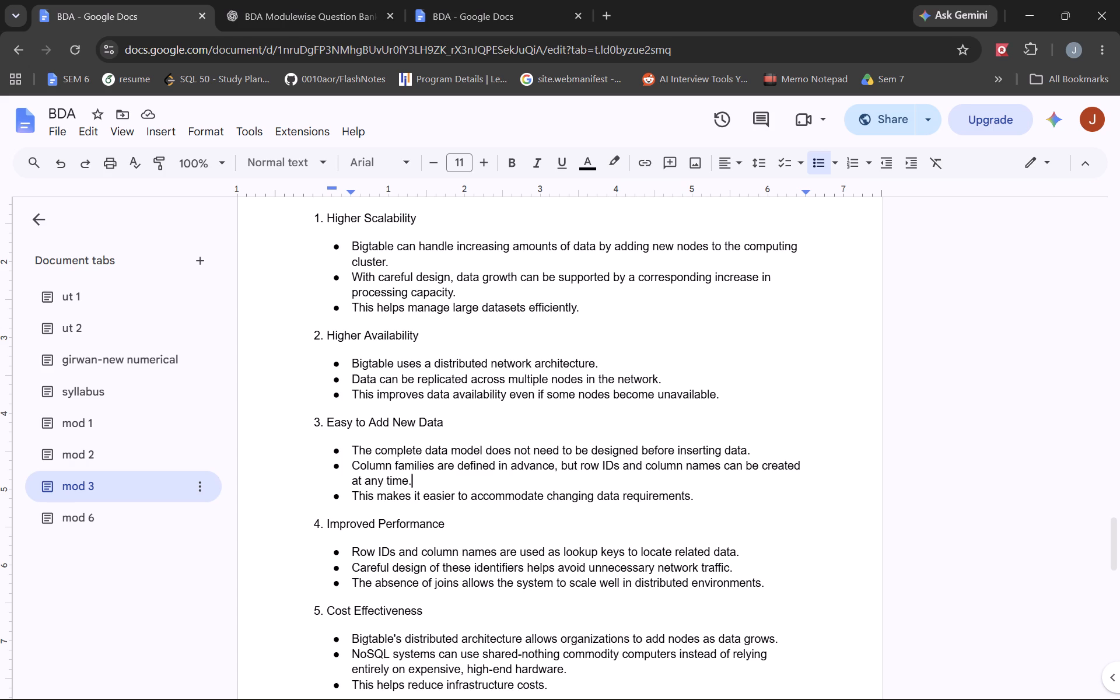
scroll(479, 479, down, 1)
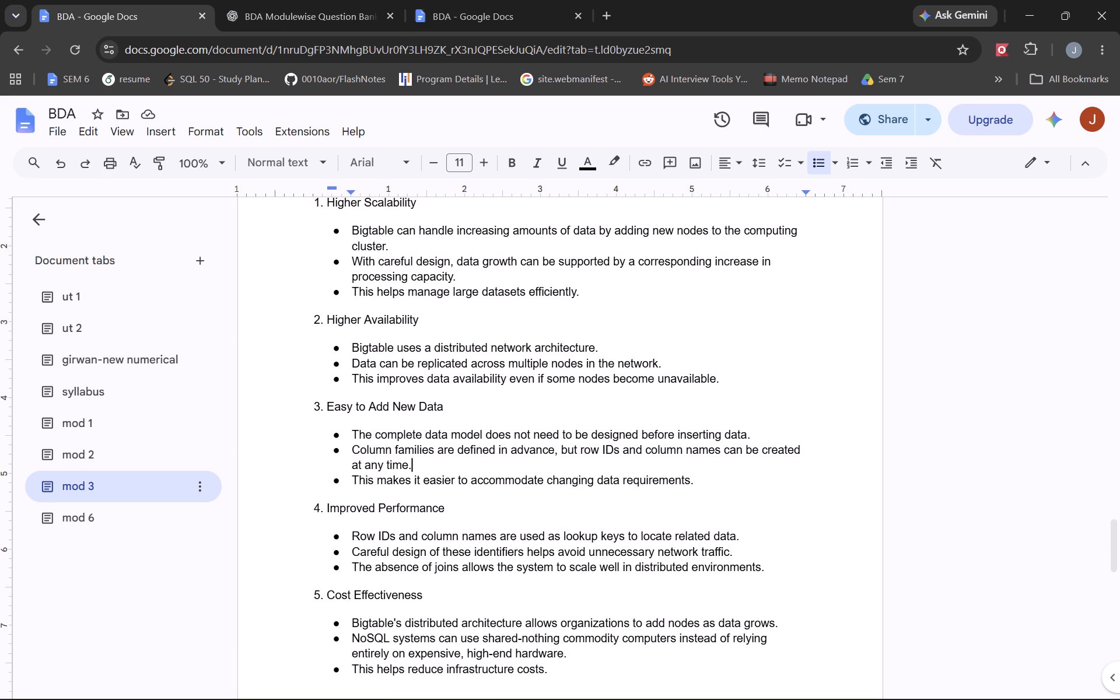
scroll(479, 479, down, 2)
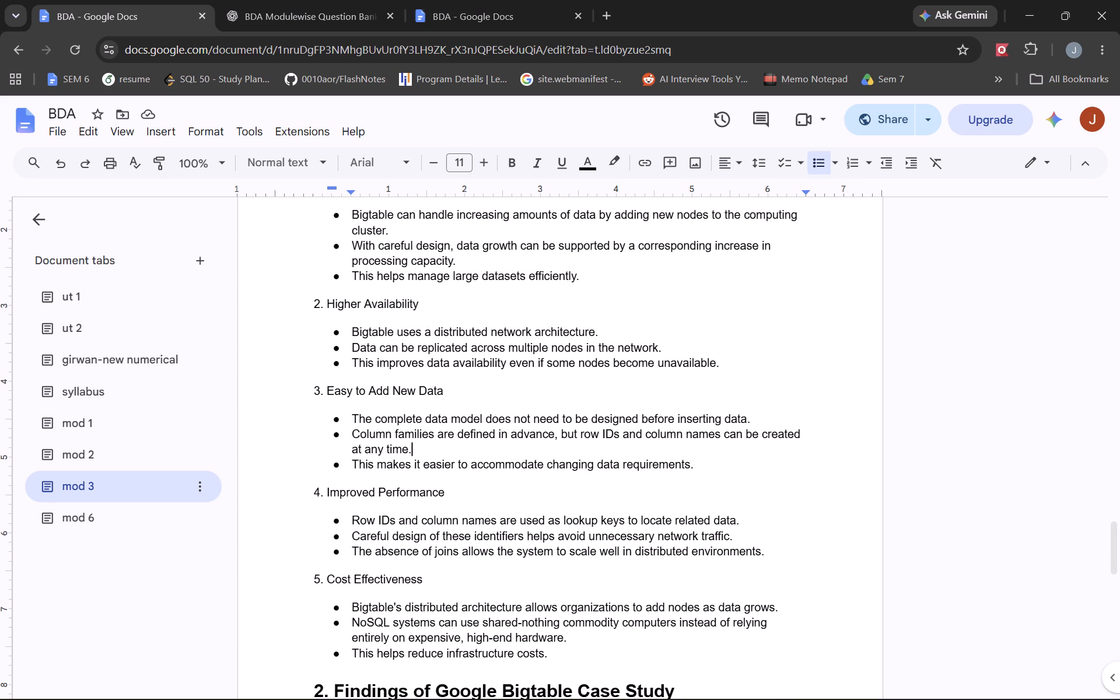
Reread the Bigtable business drivers from Higher Scalability onward, continuing through Improved Performance and Cost Effectiveness.
scroll(479, 479, up, 1)
drag(348, 320, 394, 326)
click(394, 326)
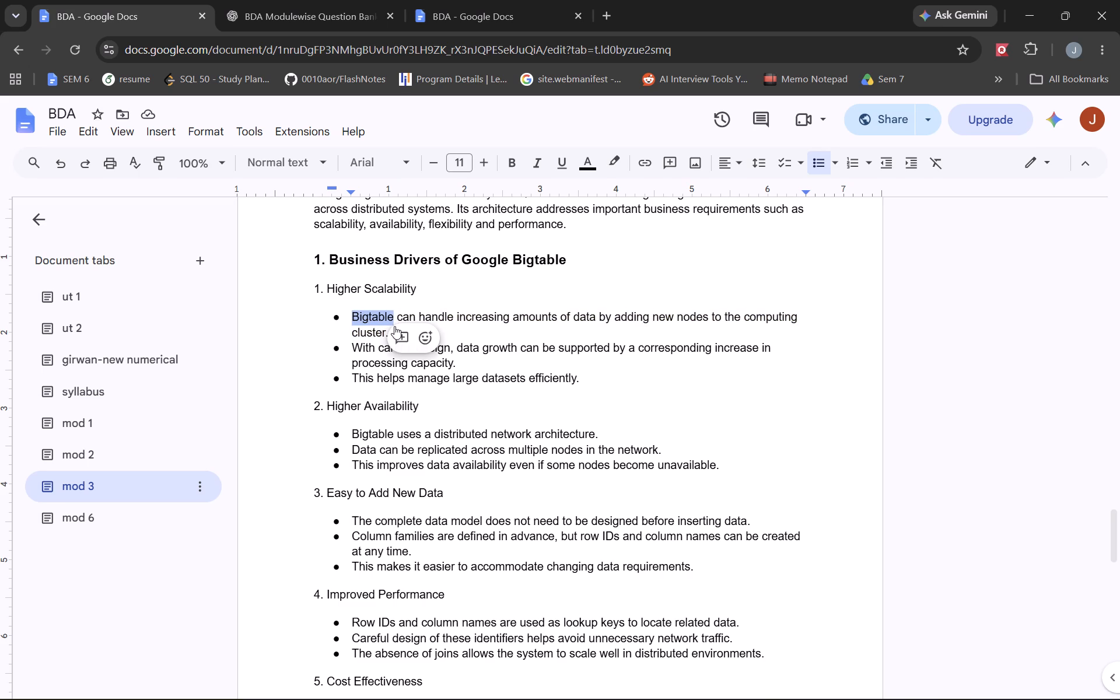
click(499, 337)
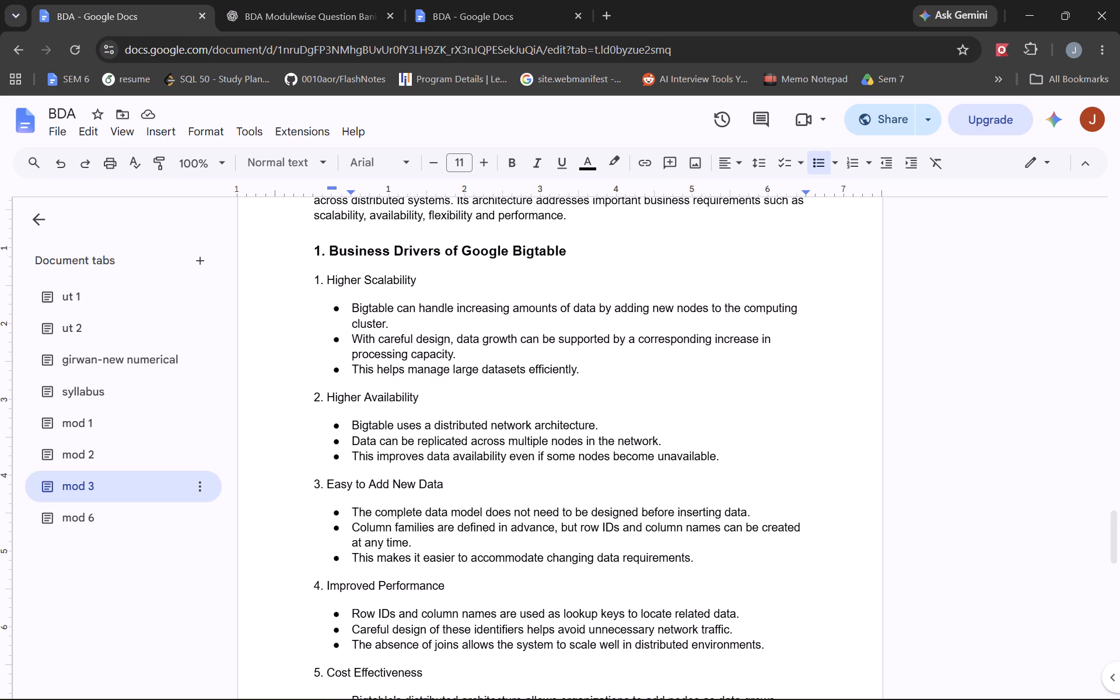
scroll(499, 337, down, 1)
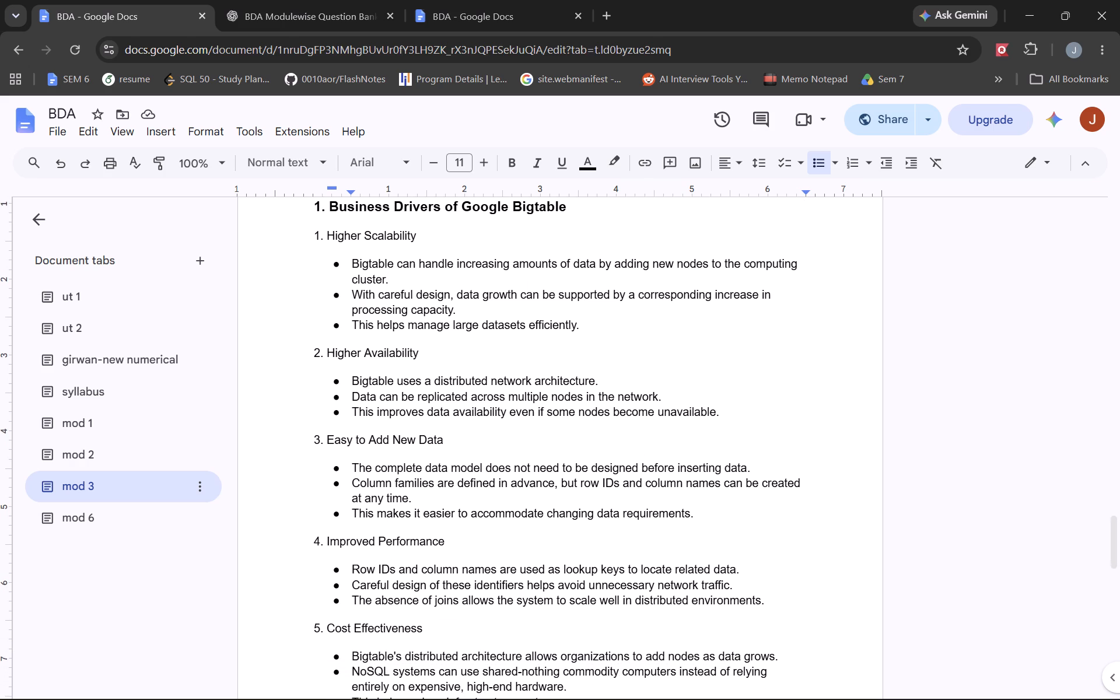
scroll(499, 337, down, 4)
click(444, 209)
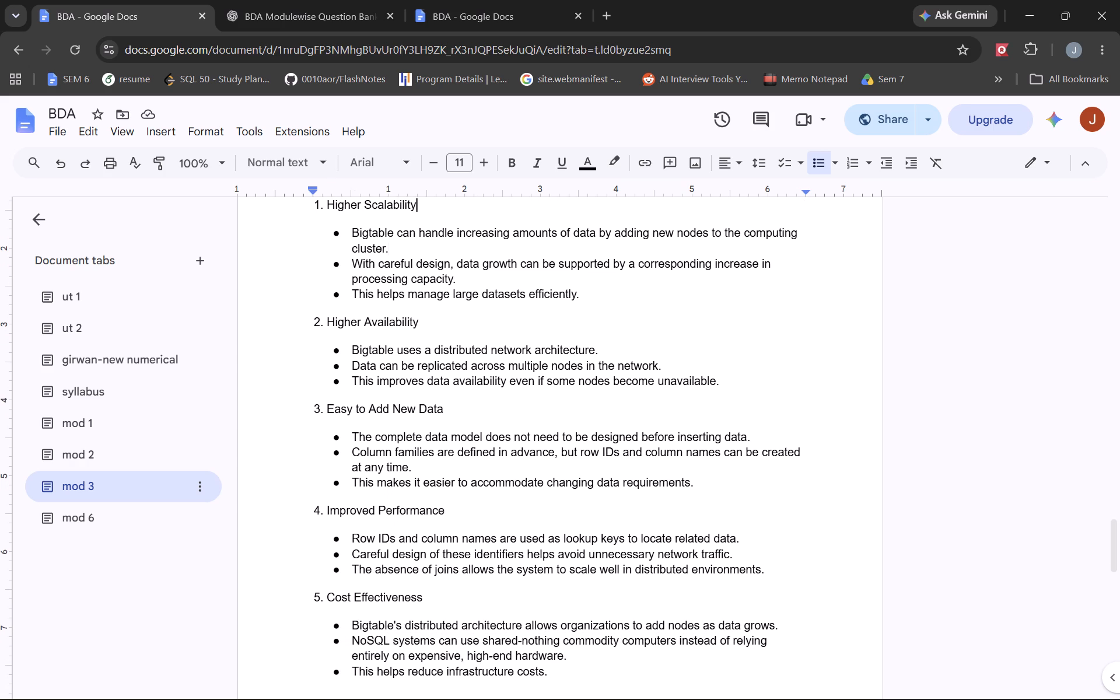
click(518, 546)
scroll(518, 546, down, 1)
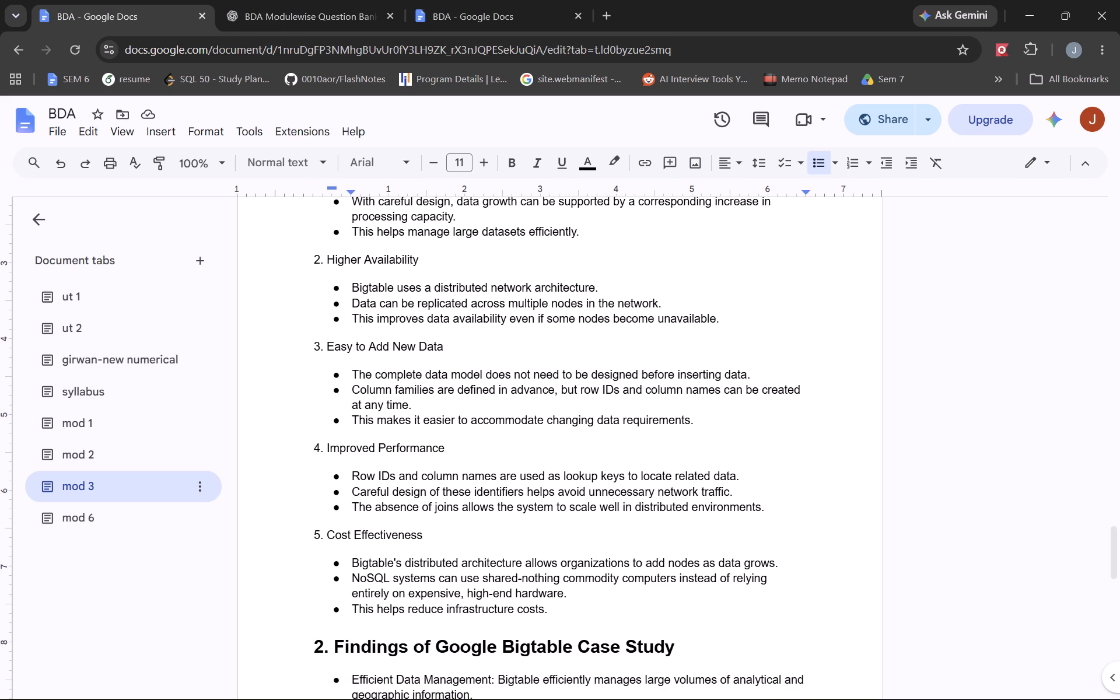
scroll(518, 546, down, 2)
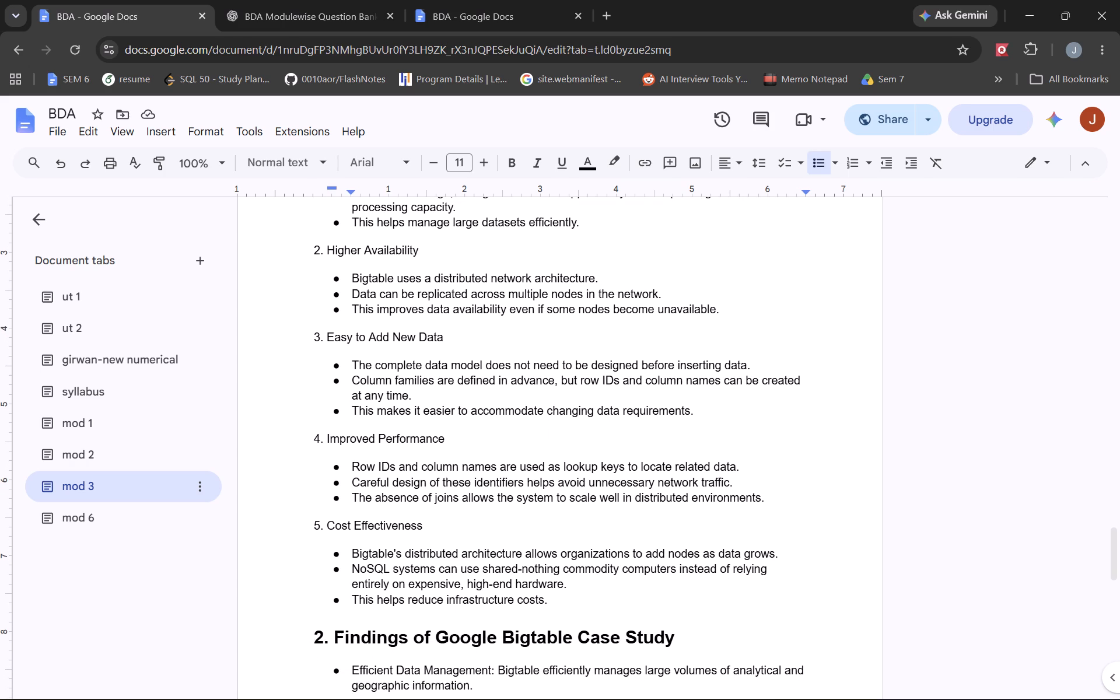
scroll(518, 546, down, 2)
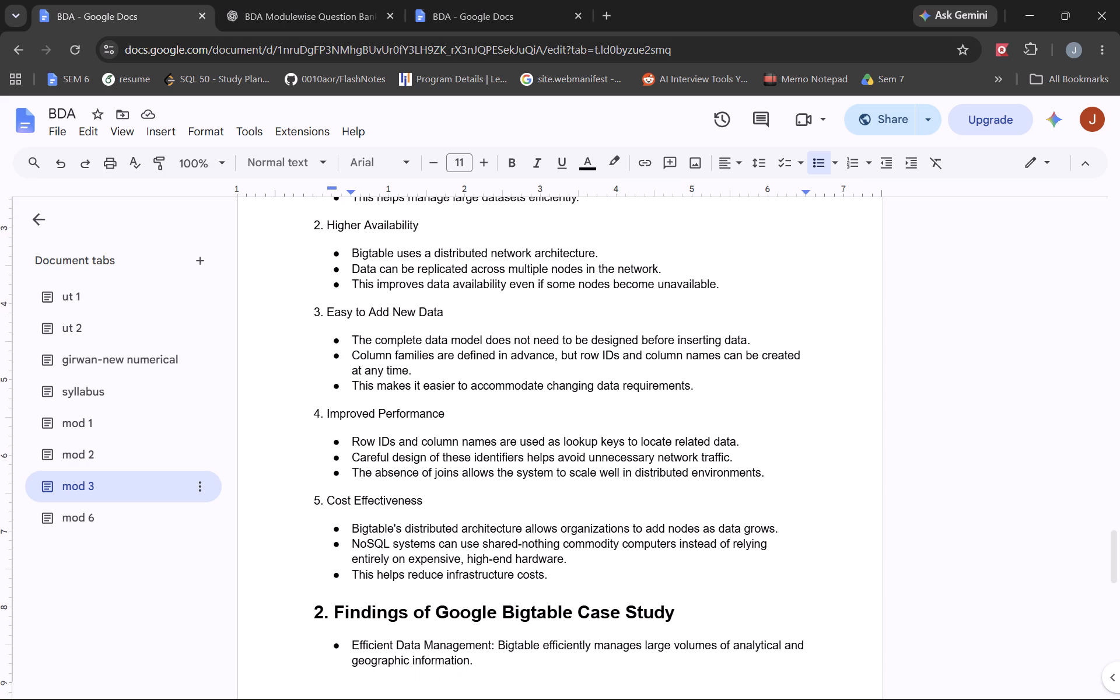
scroll(518, 546, down, 3)
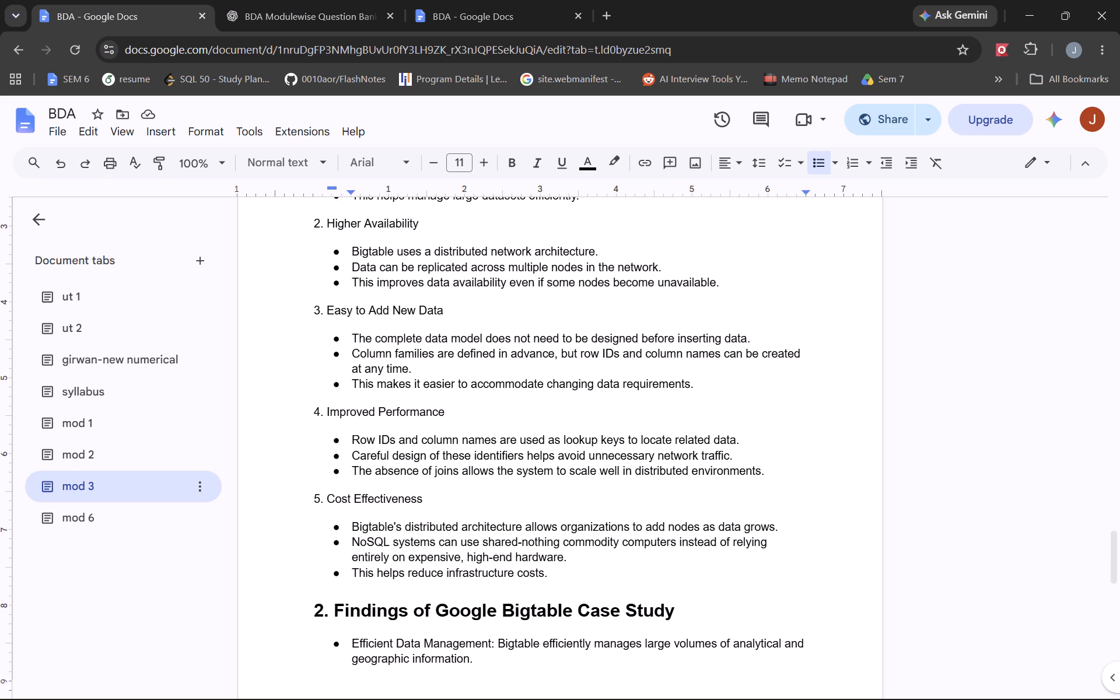
scroll(518, 546, down, 1)
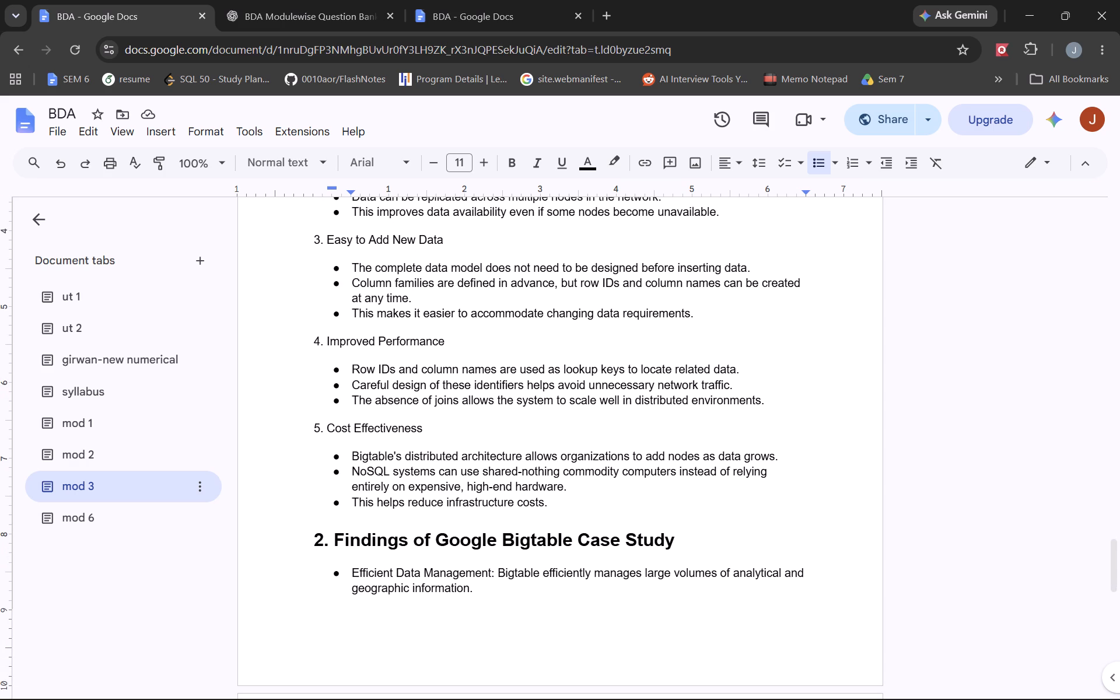
Delete the bullet about the absence of joins from the Improved Performance points.
drag(775, 402, 747, 385)
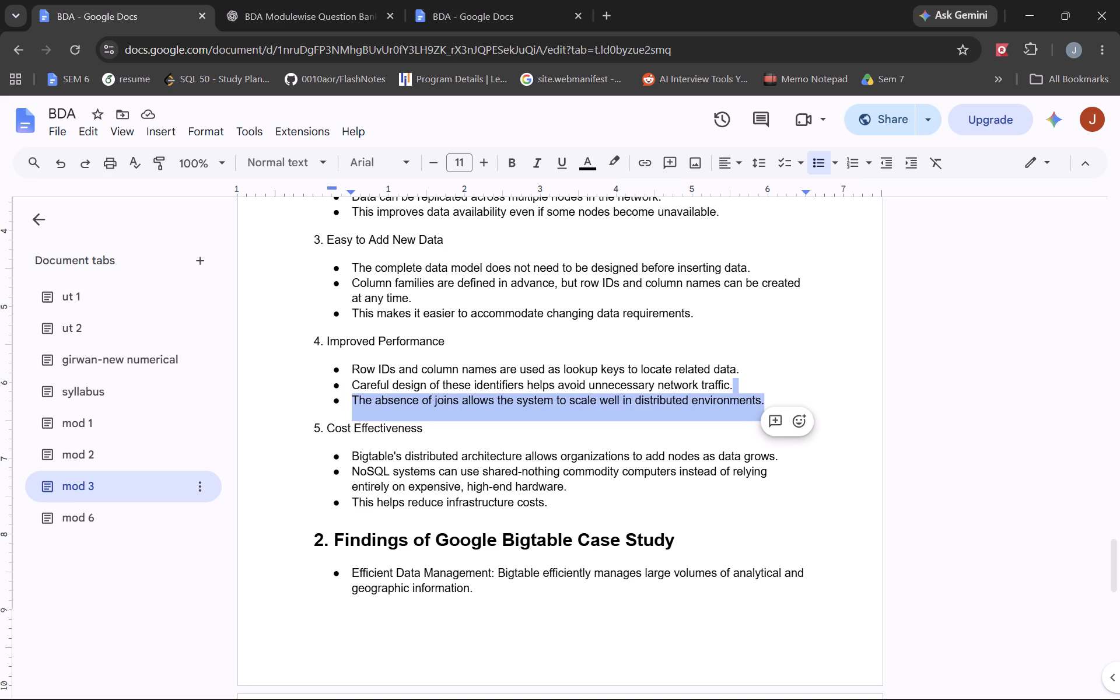
click(747, 385)
scroll(747, 385, down, 1)
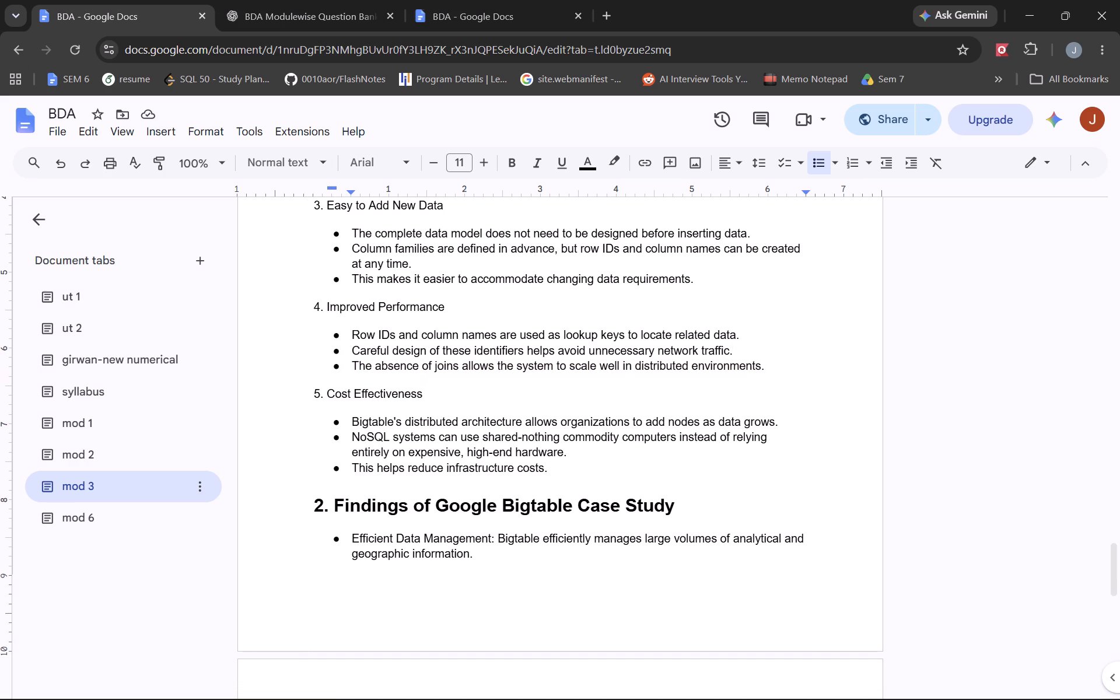
drag(775, 369, 751, 352)
key(BackSpace)
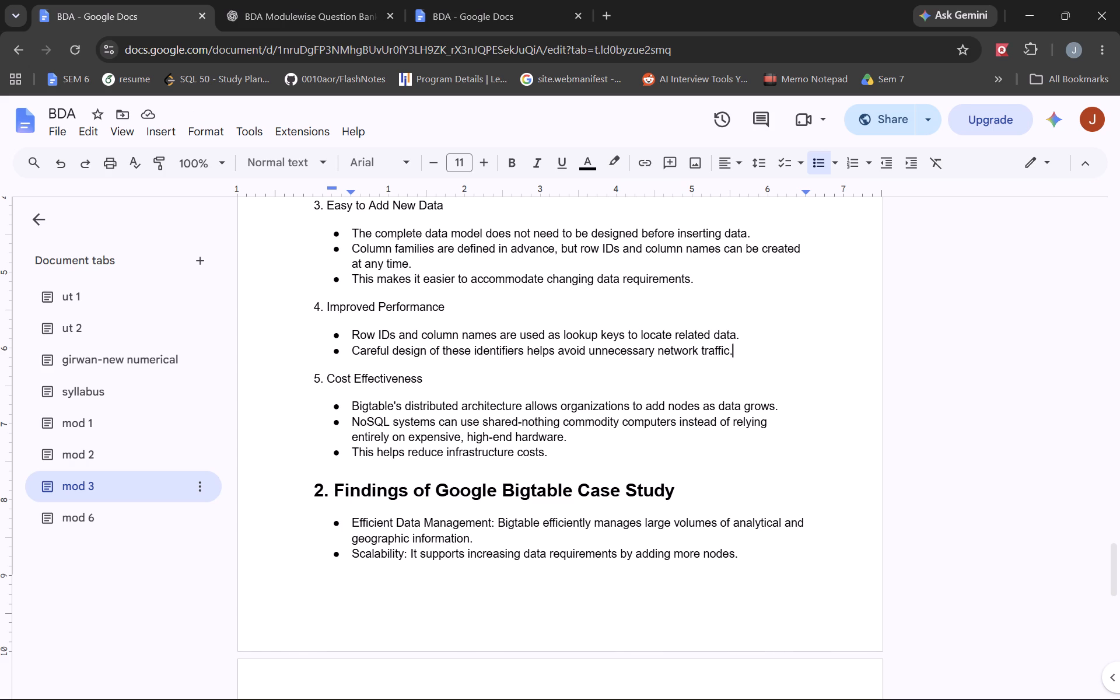
Read the Cost Effectiveness point about NoSQL systems using shared-nothing commodity computers.
drag(349, 423, 667, 429)
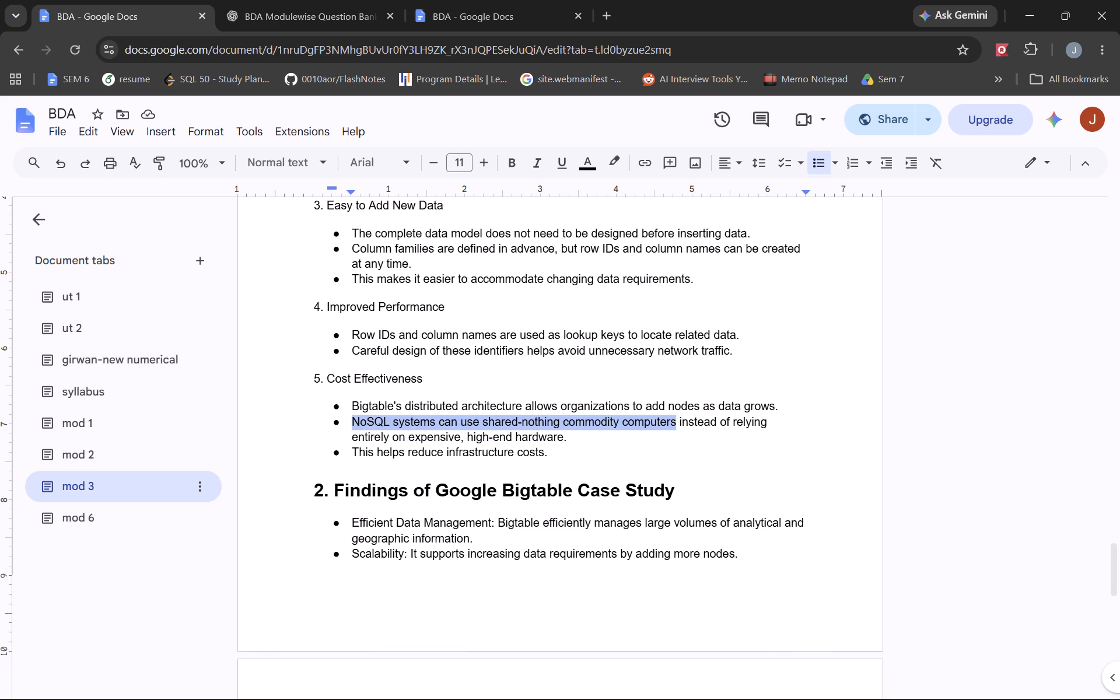
drag(667, 429, 618, 439)
click(618, 439)
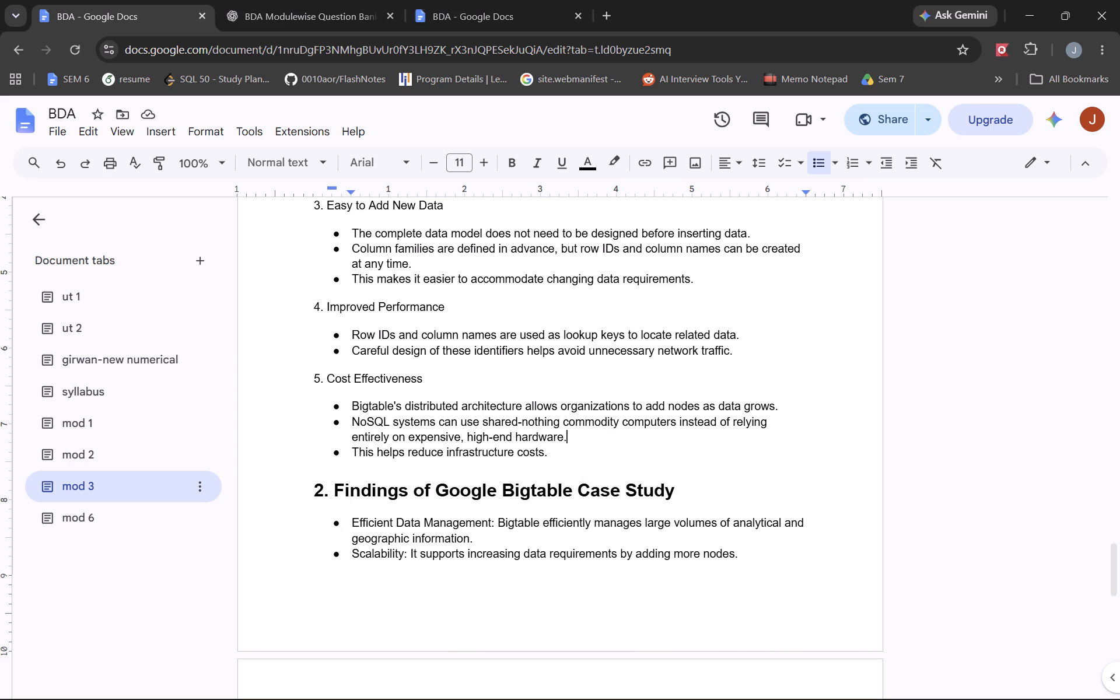
scroll(618, 439, down, 2)
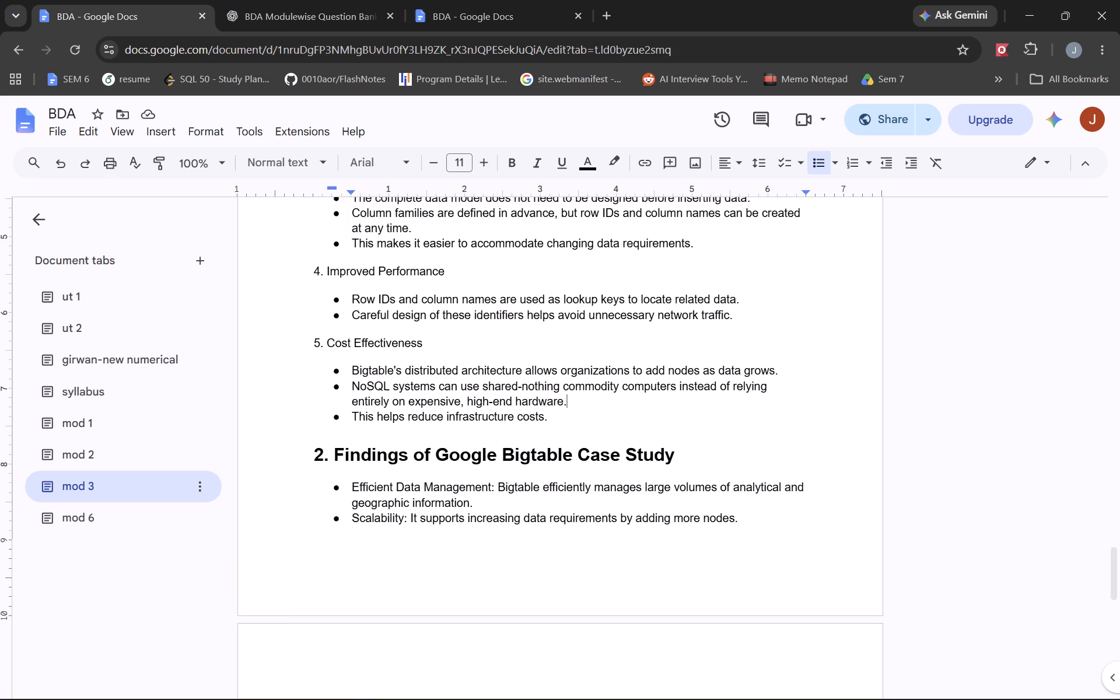
scroll(618, 439, down, 3)
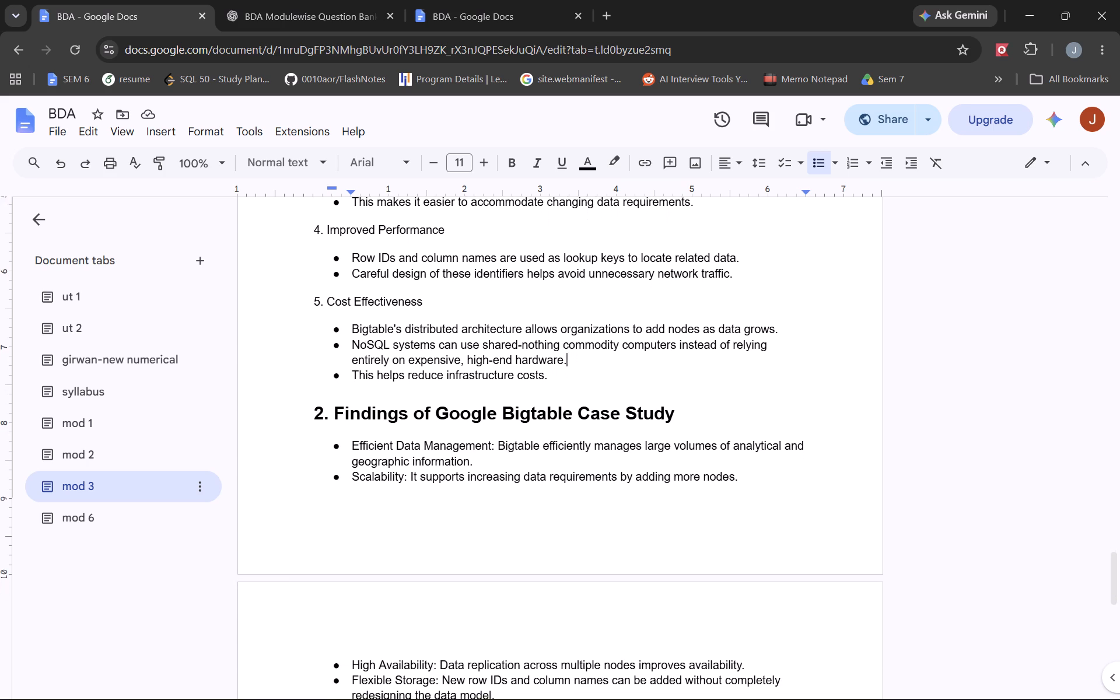
Set the font size of the "2. Findings of Google Bigtable Case Study" heading to 14.
scroll(618, 439, down, 1)
drag(685, 325, 366, 333)
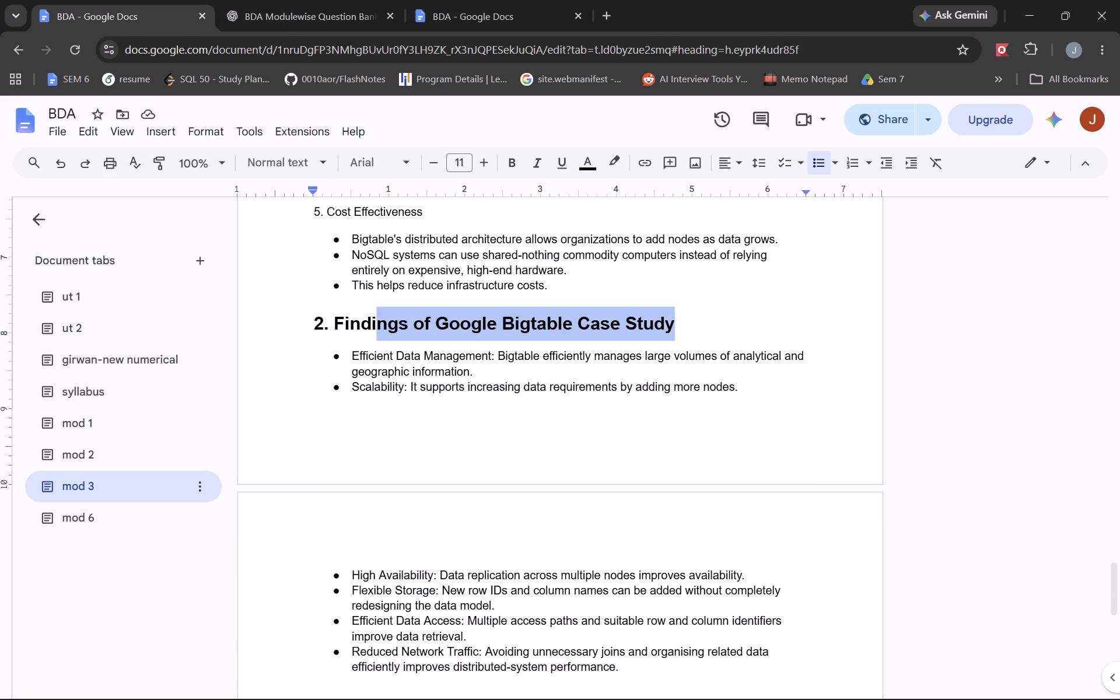
drag(366, 333, 314, 333)
click(459, 166)
text(14)
key(Return)
click(534, 404)
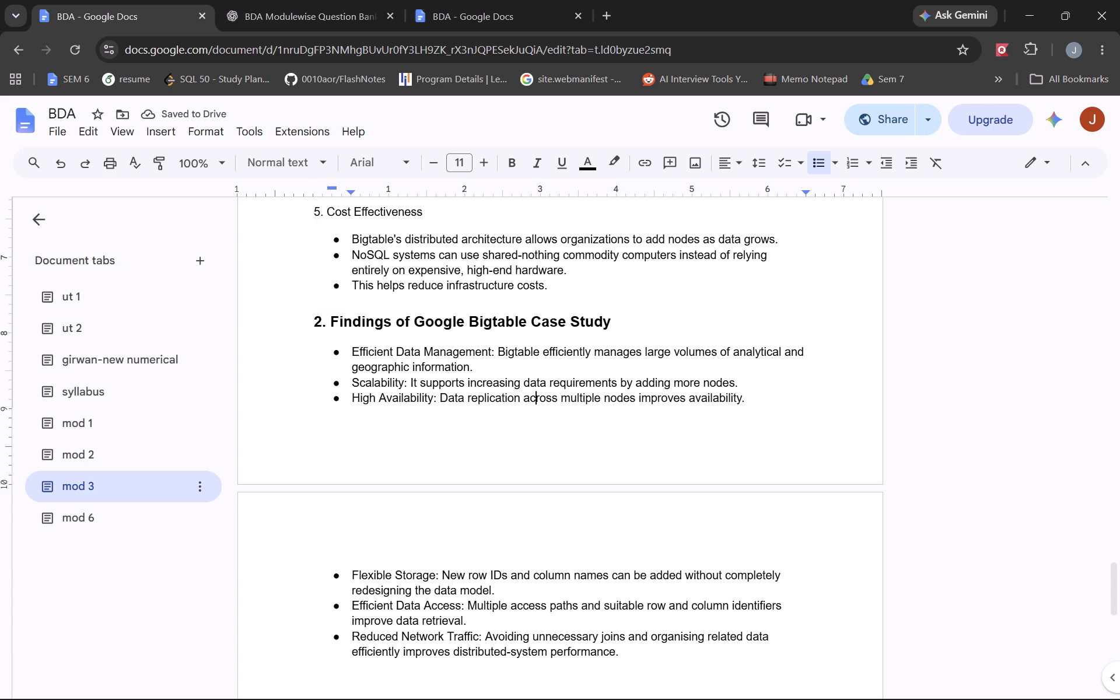
Bold the Efficient Data Management, Scalability and High Availability labels in the Bigtable findings bullets.
drag(494, 353, 363, 355)
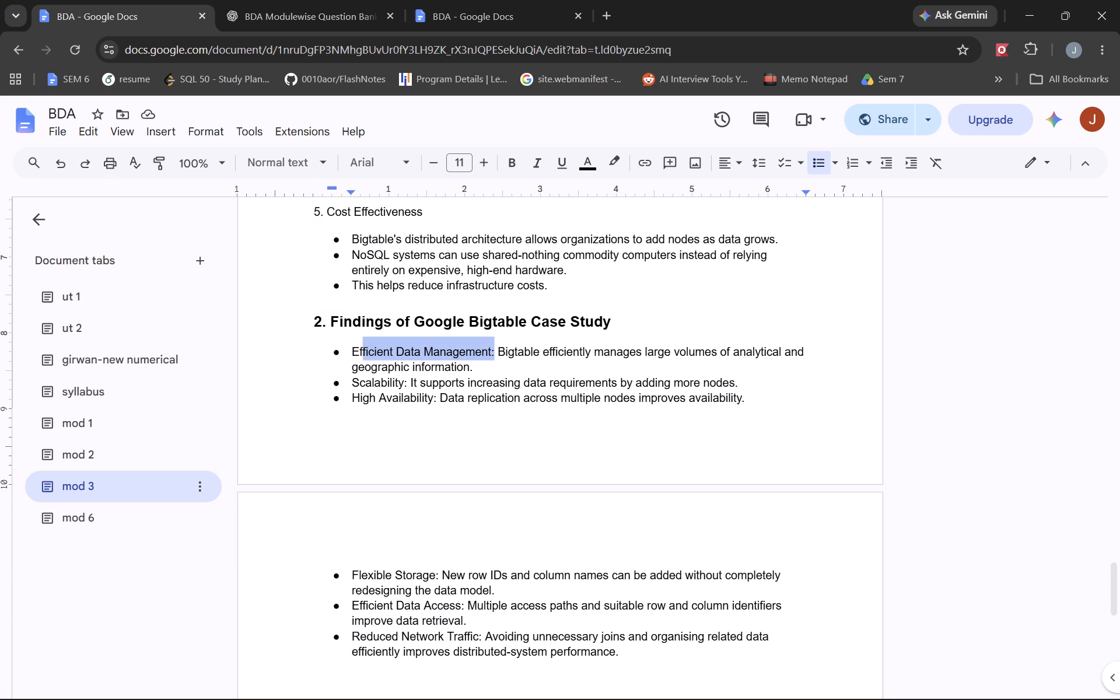
drag(363, 355, 352, 354)
key(ctrl+b)
click(369, 371)
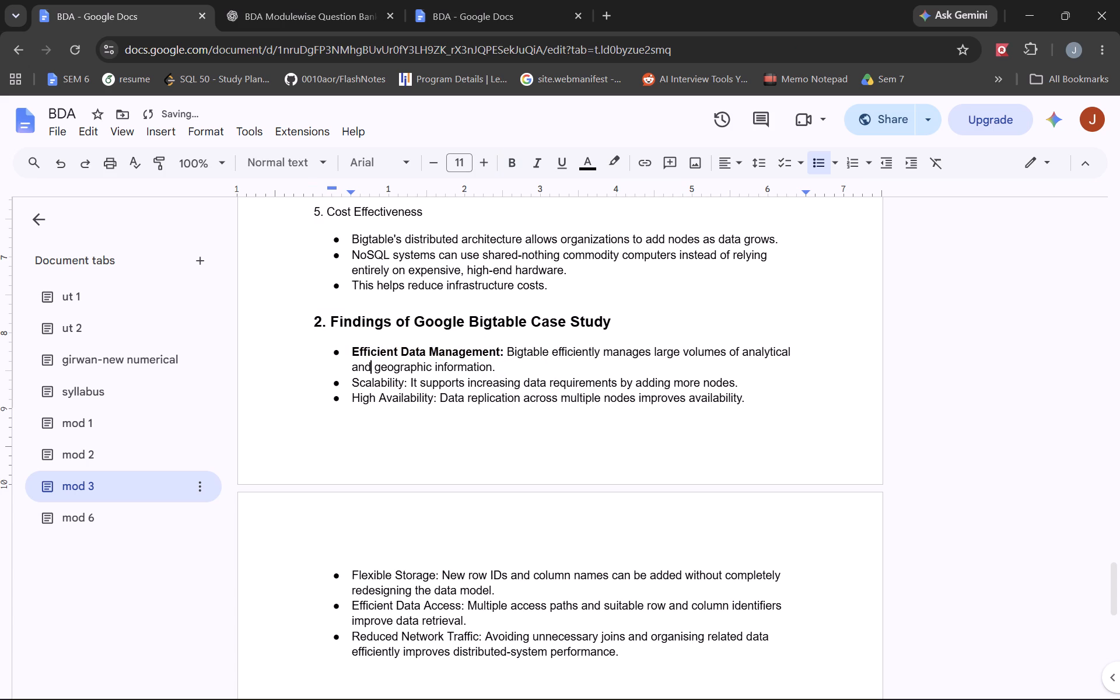
drag(348, 381, 395, 386)
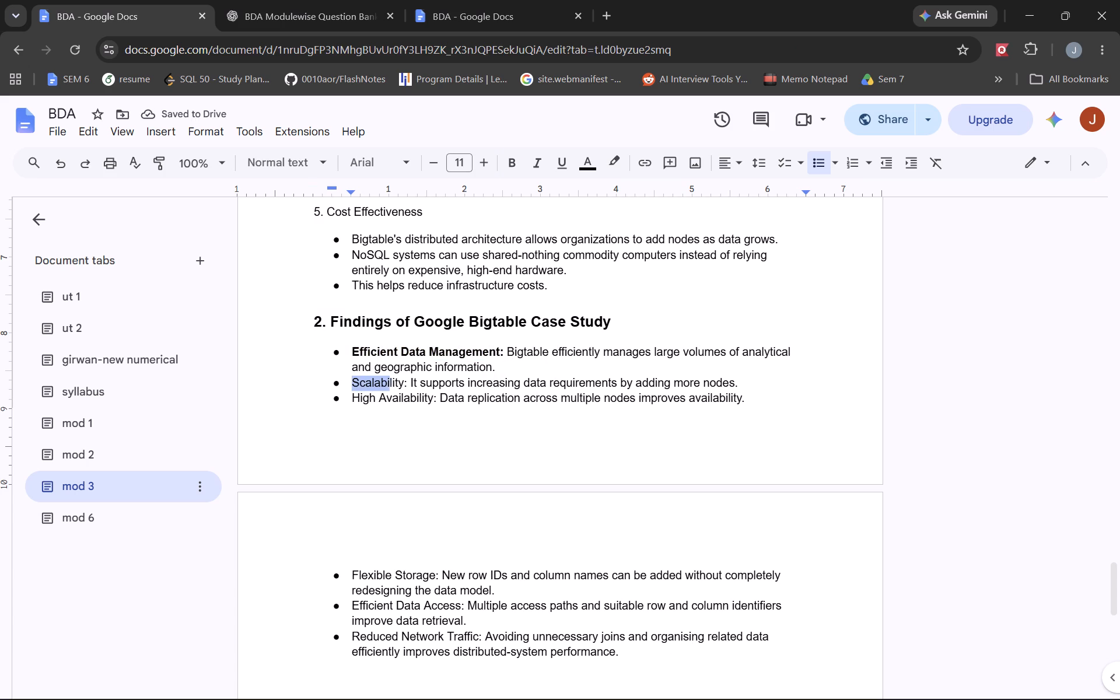
drag(395, 386, 407, 383)
key(ctrl+b)
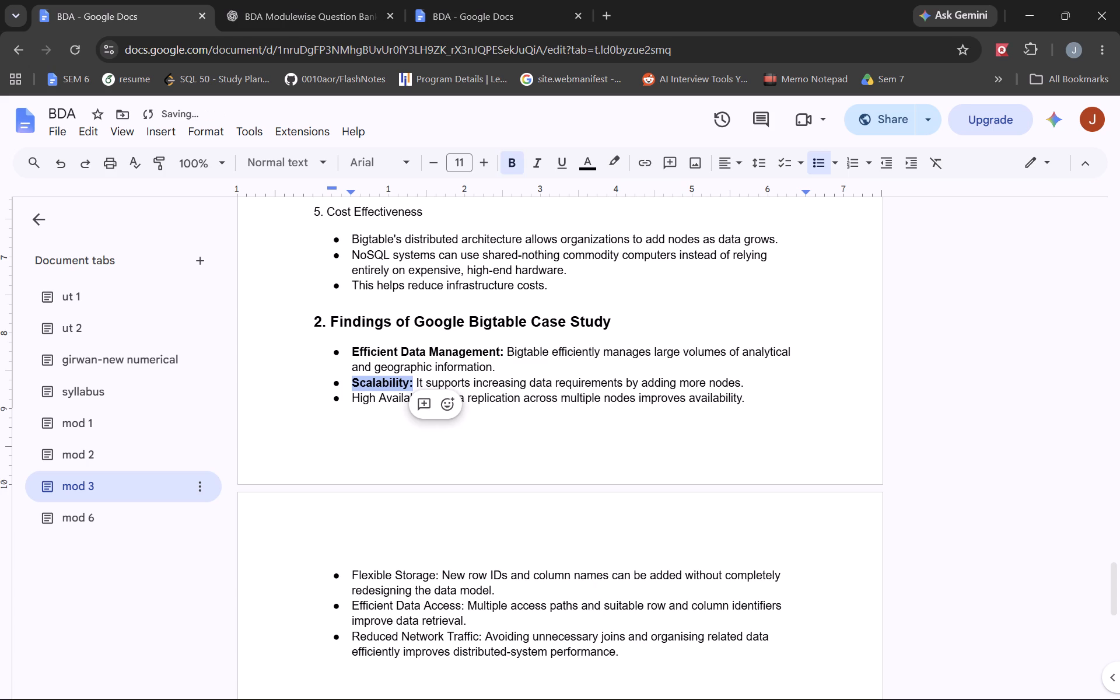
drag(353, 400, 429, 397)
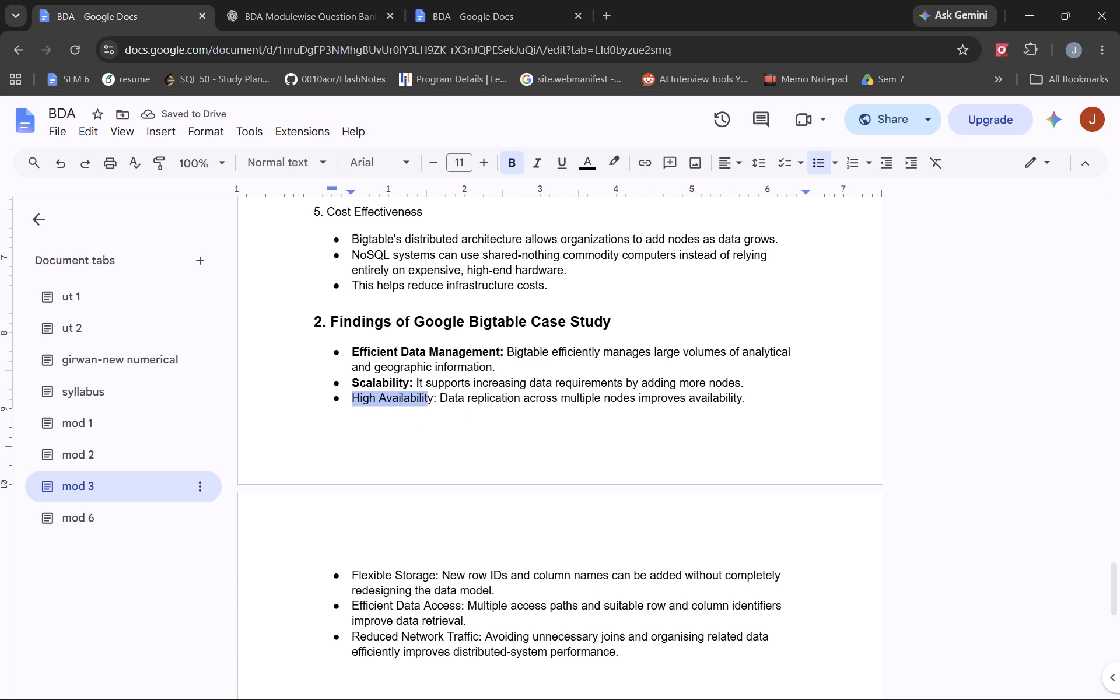
drag(429, 397, 435, 396)
key(ctrl+b)
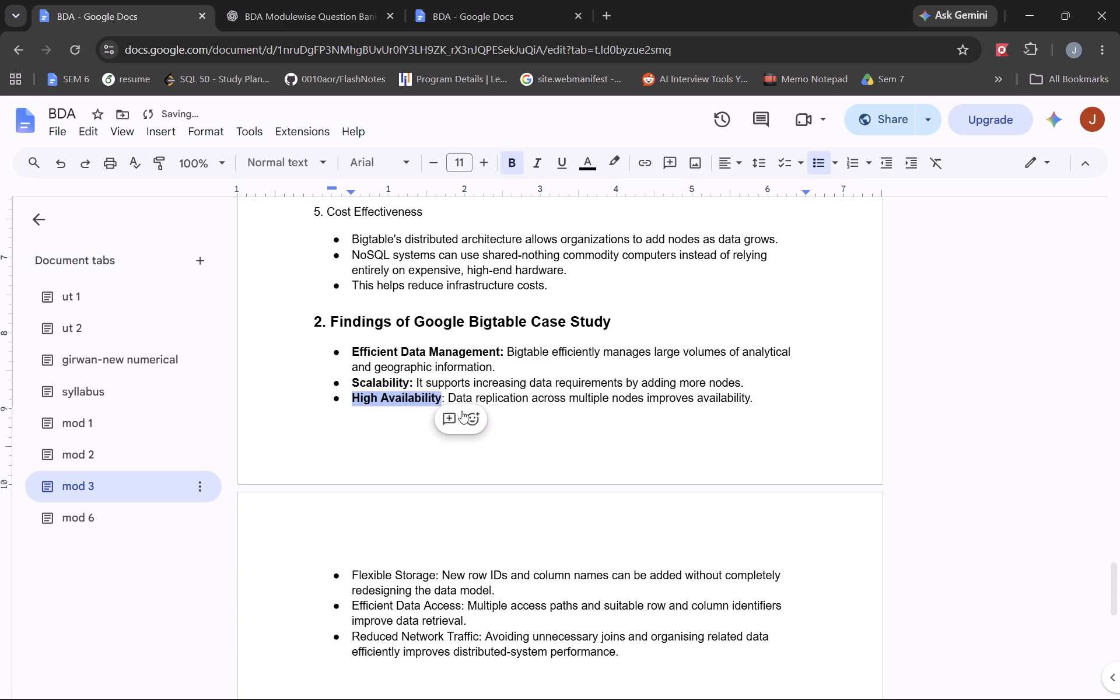
Retype the colon after the High Availability label in the Bigtable findings so that it is bold like the label.
key(Right)
key(BackSpace)
key(y)
key(Right)
key(BackSpace)
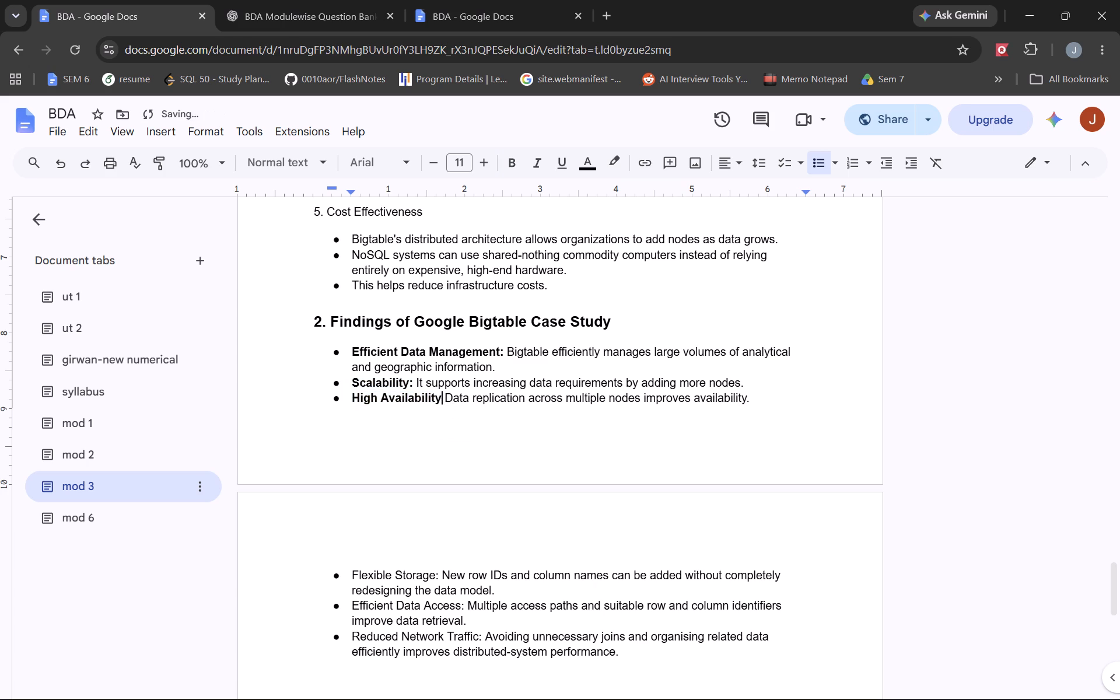
key(shift+colon)
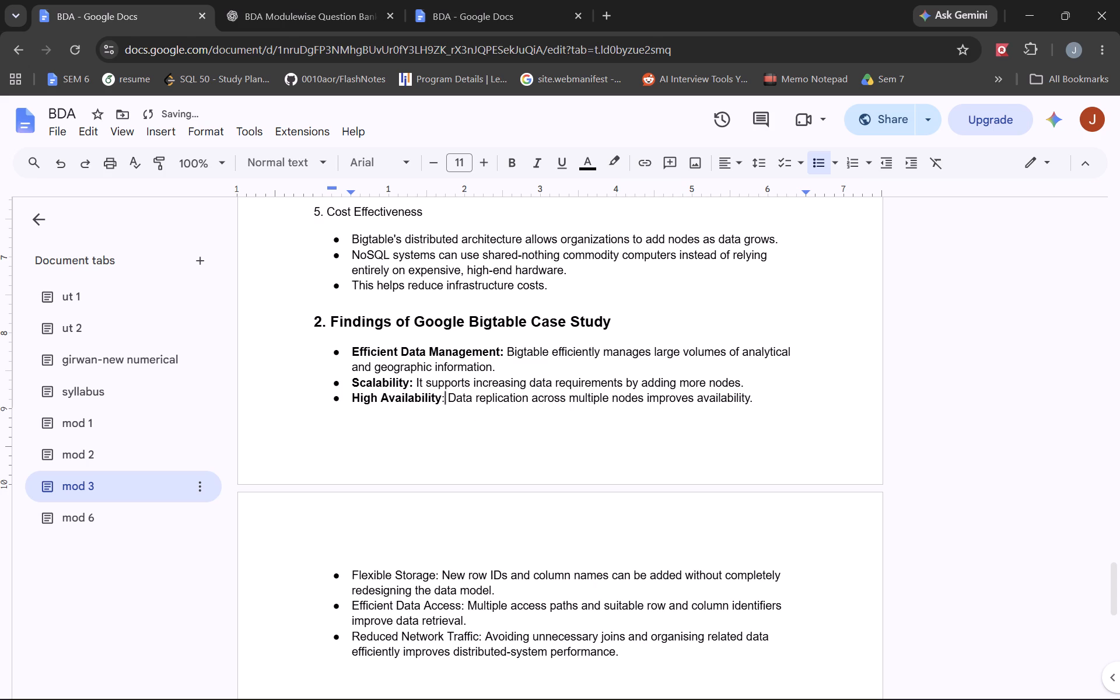
scroll(478, 447, down, 1)
key(BackSpace)
key(BackSpace)
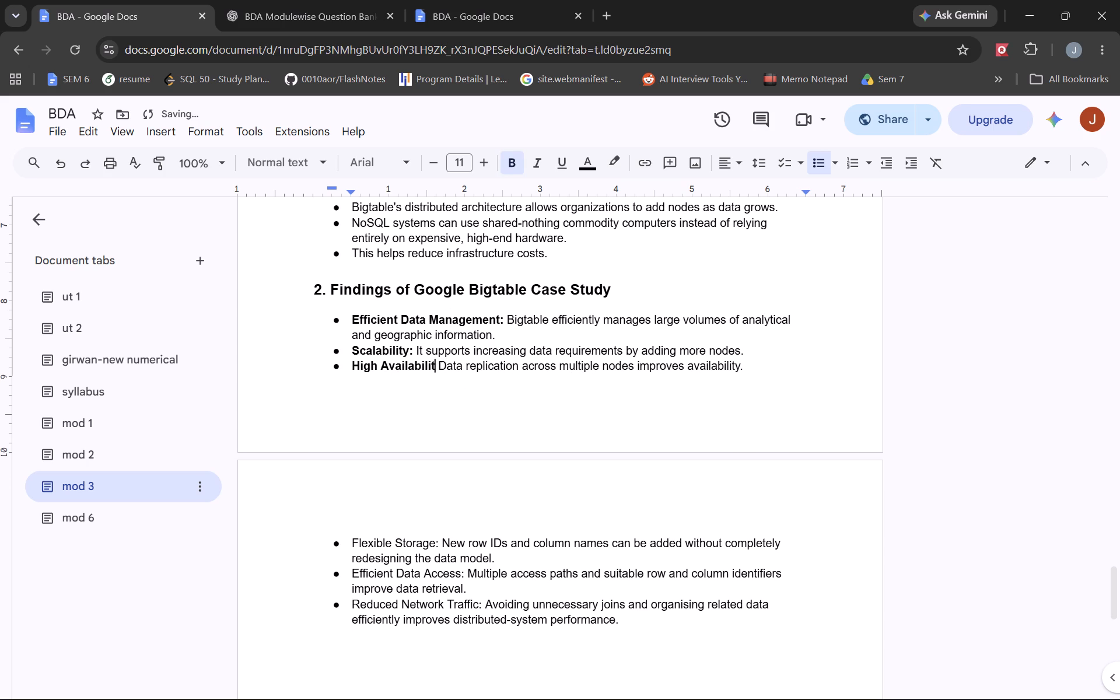
key(y)
key(shift+colon)
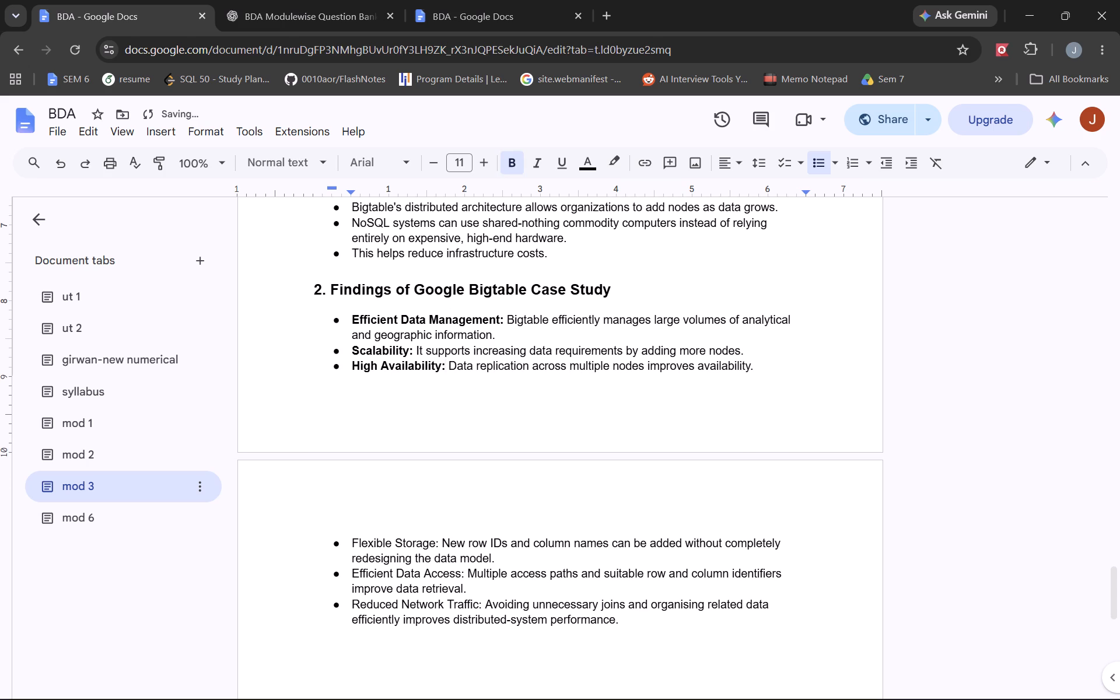
Bold the "Flexible Storage:" and "Efficient Data Access:" labels in the Bigtable findings bullets.
scroll(443, 663, down, 2)
drag(348, 422, 372, 423)
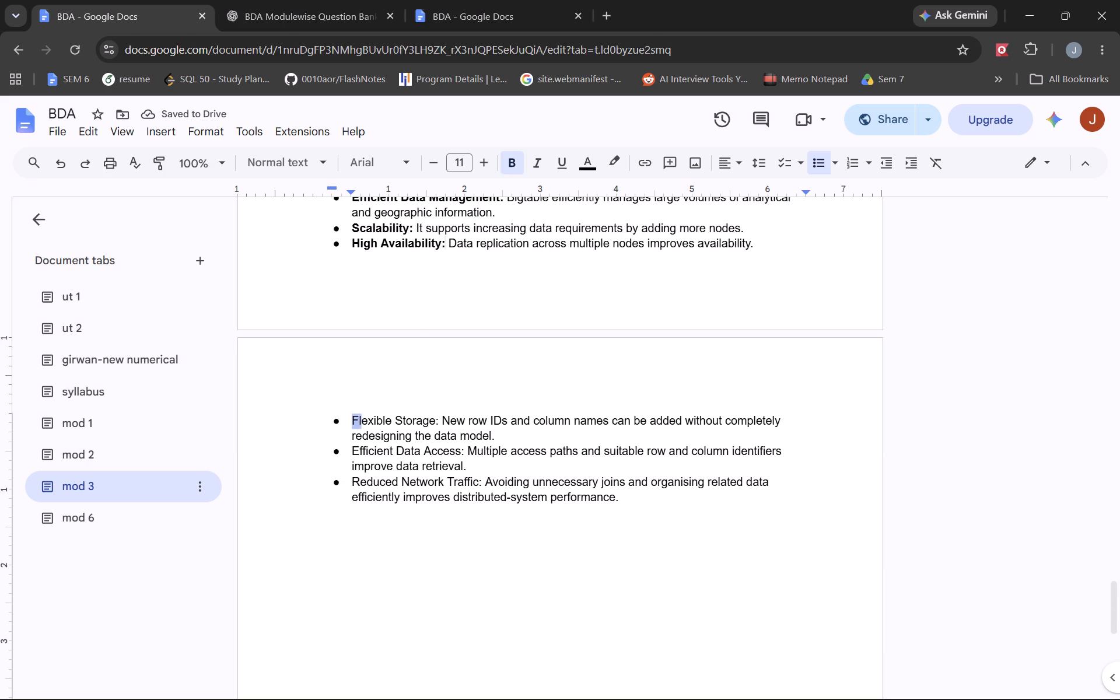
drag(372, 423, 441, 423)
key(ctrl+b)
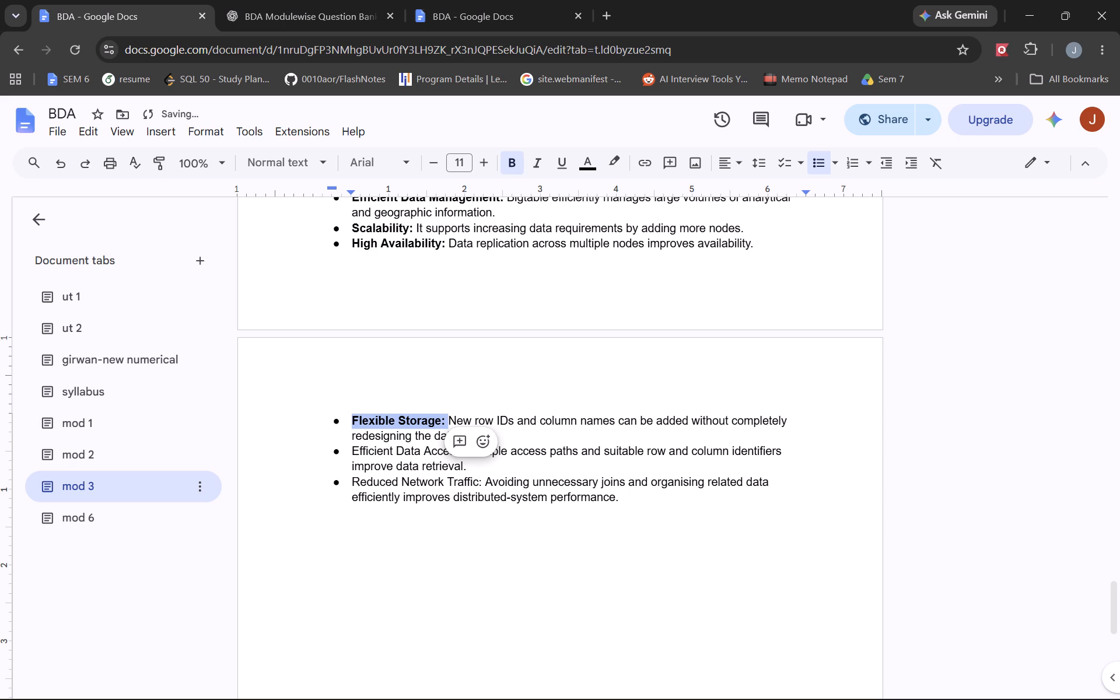
click(503, 399)
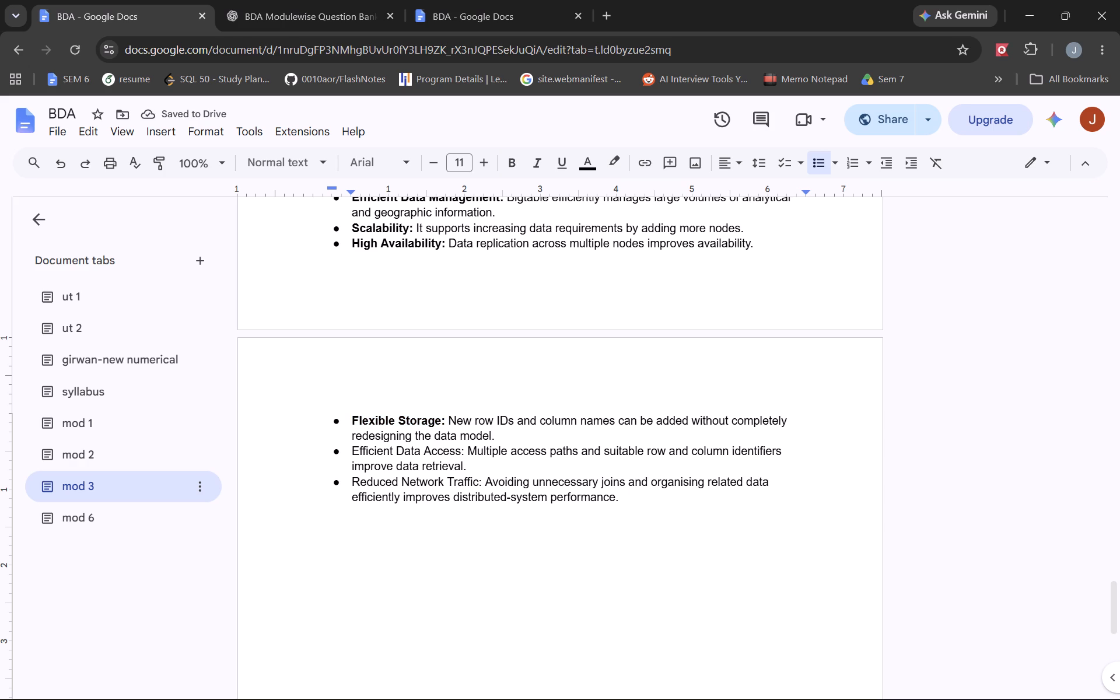
drag(469, 450, 355, 457)
key(ctrl+b)
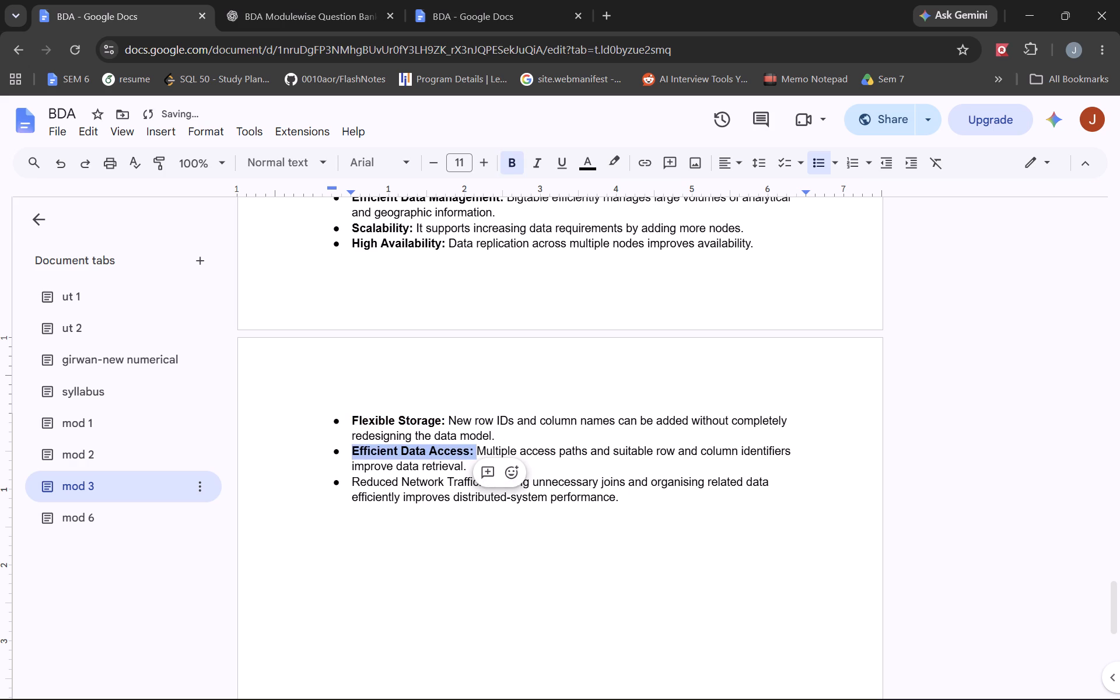
click(402, 445)
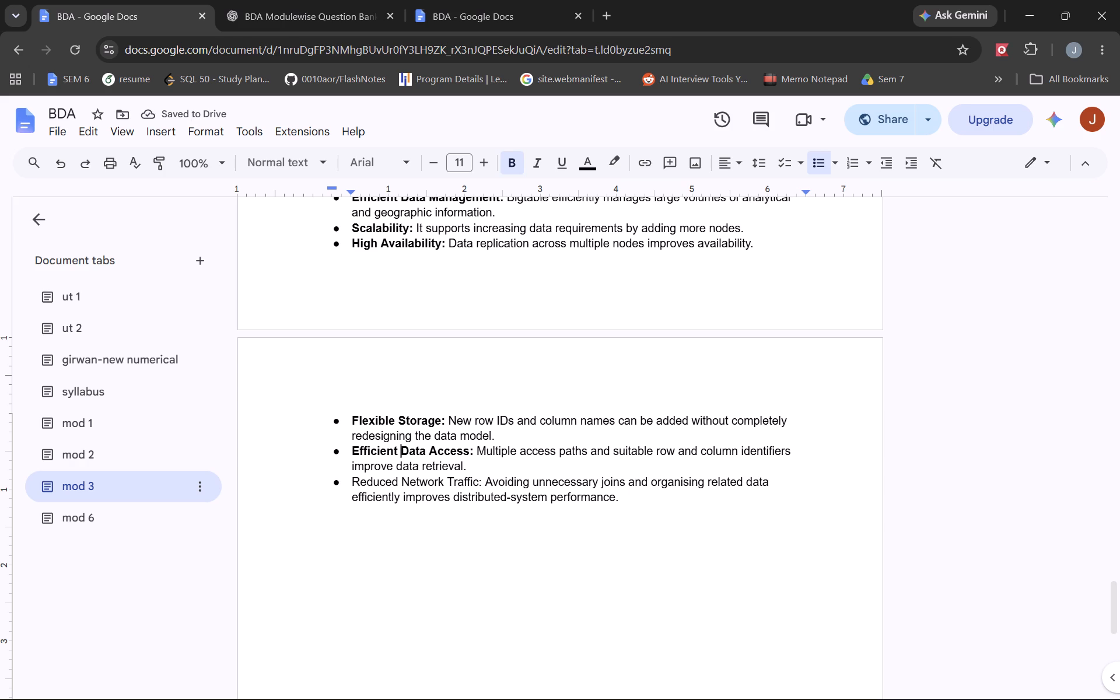
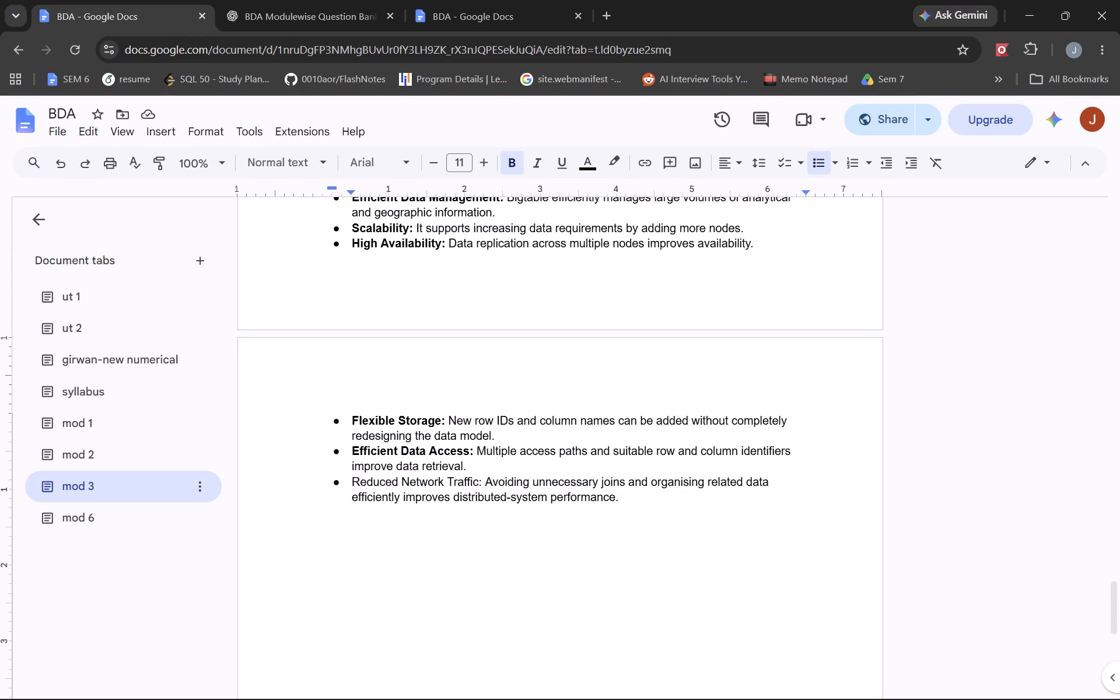
Bold the "Reduced Network Traffic:" label in the last Bigtable findings bullet.
drag(484, 482, 358, 487)
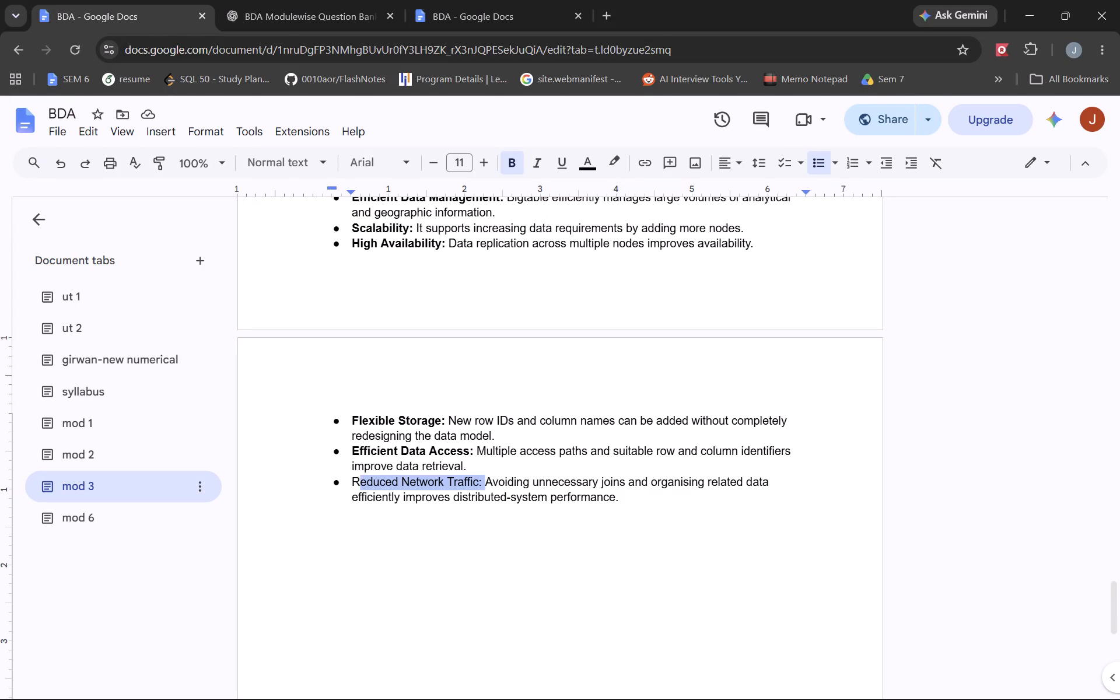
drag(358, 487, 341, 488)
key(ctrl+b)
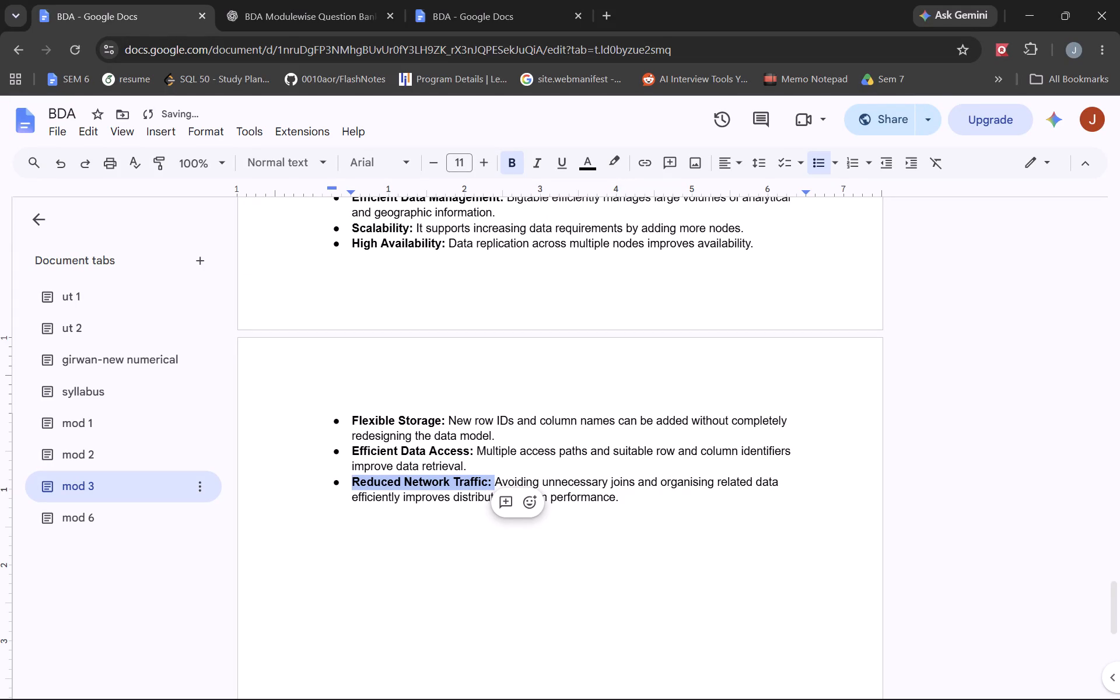
click(370, 496)
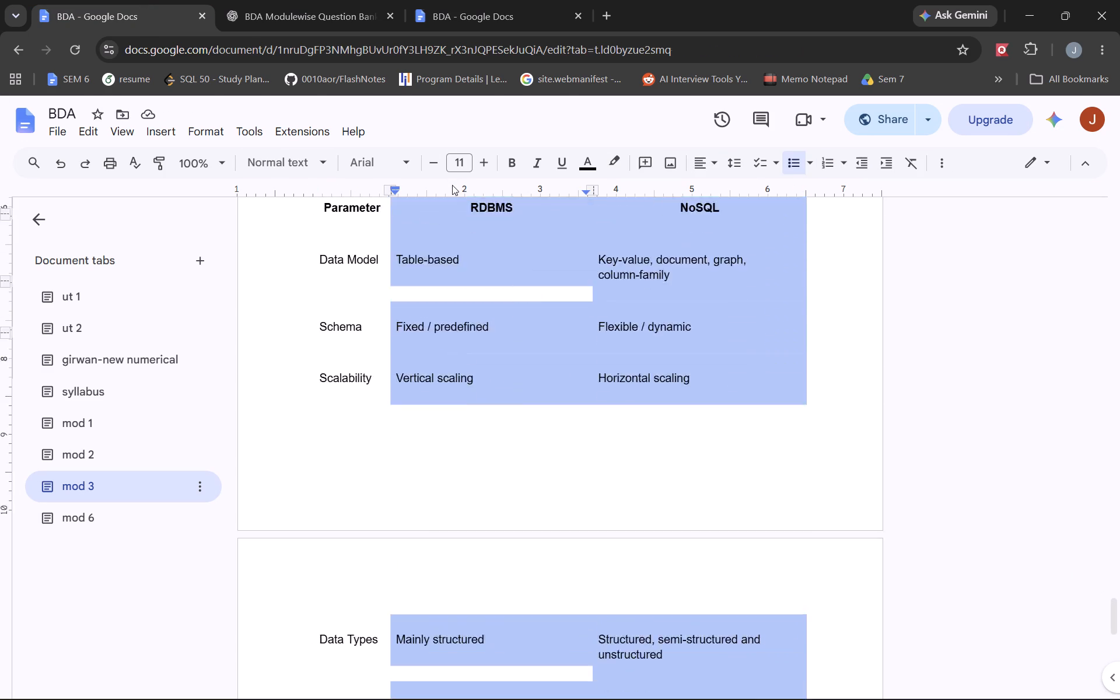
drag(452, 185, 388, 471)
click(388, 471)
scroll(388, 471, down, 12)
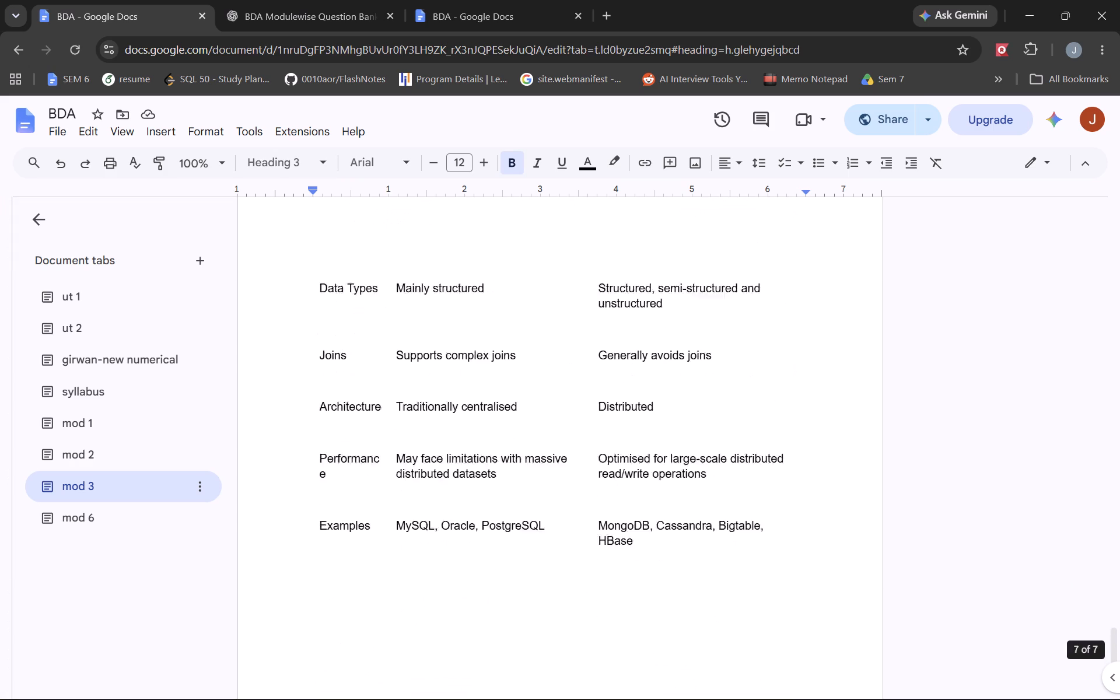
drag(693, 444, 586, 162)
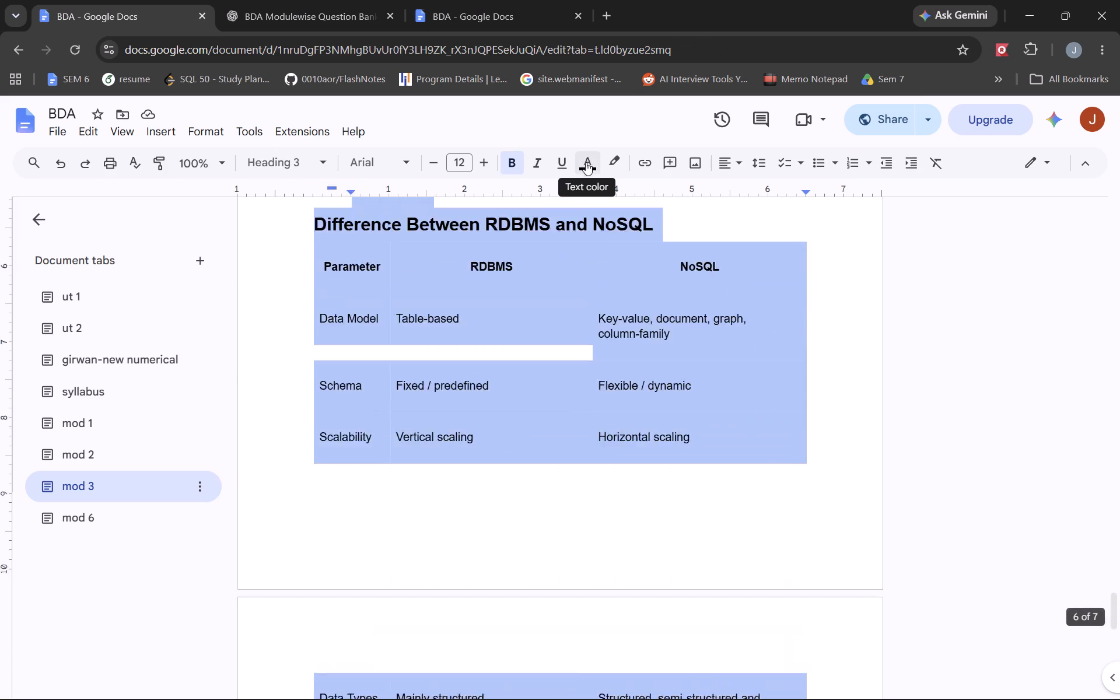
drag(586, 162, 317, 334)
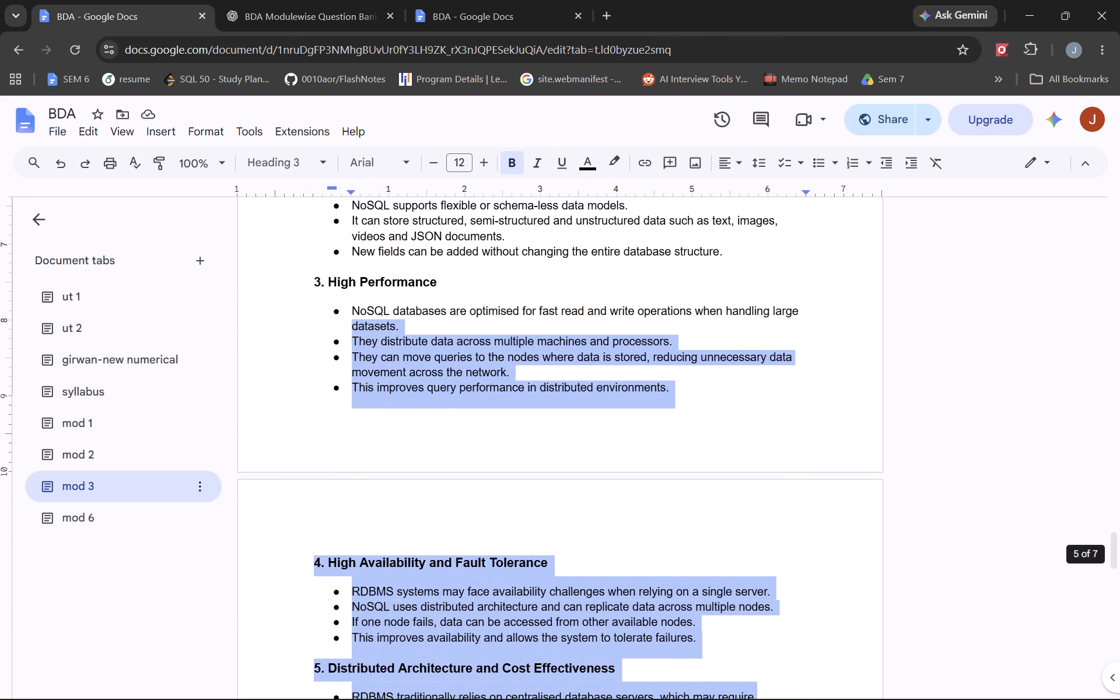
drag(317, 334, 311, 316)
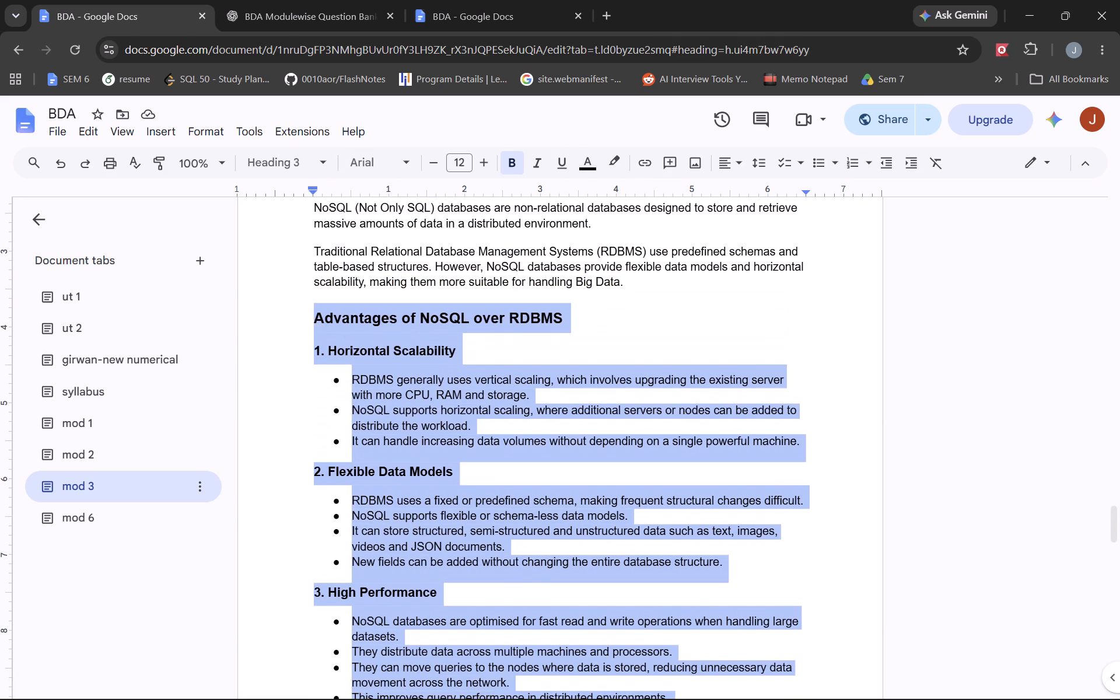
drag(311, 316, 312, 335)
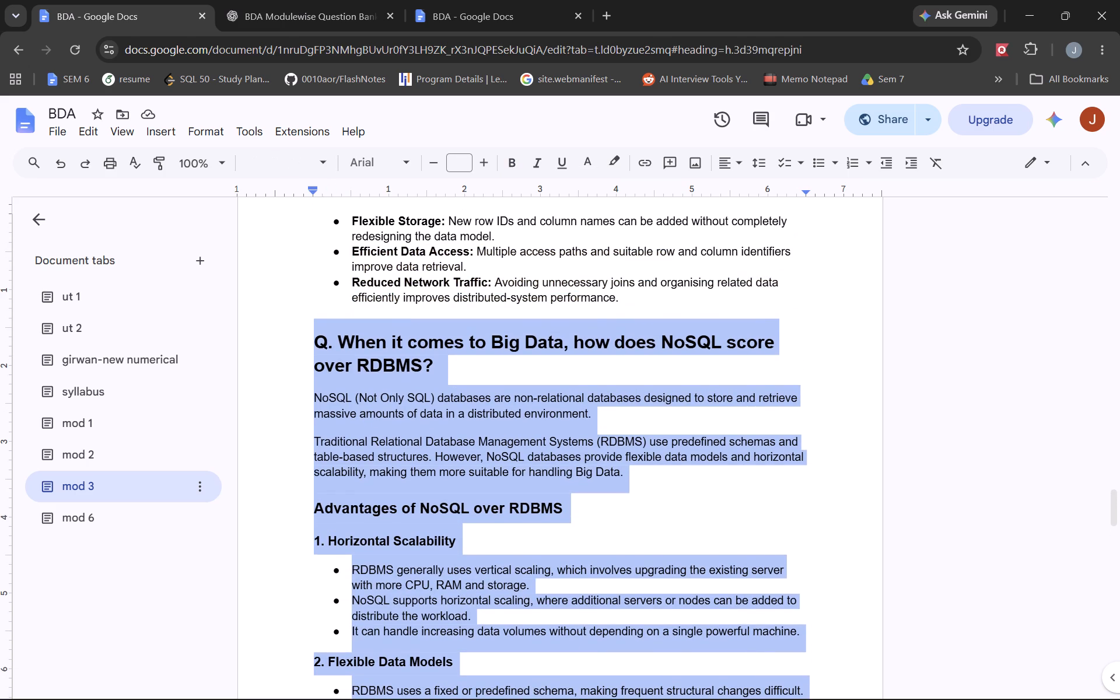
key(ctrl+v)
Delete the Conclusion section, exam reminder and closing remark from the end of the pasted NoSQL versus RDBMS answer.
drag(679, 623, 300, 310)
key(BackSpace)
key(BackSpace)
scroll(300, 310, up, 1)
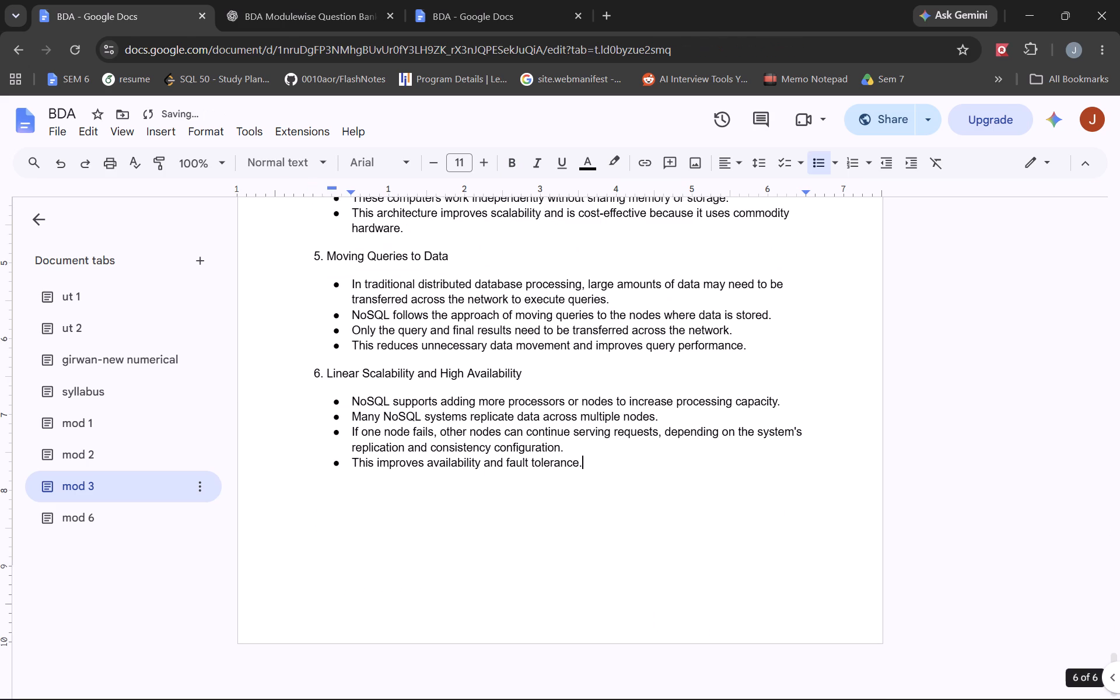
scroll(300, 310, up, 8)
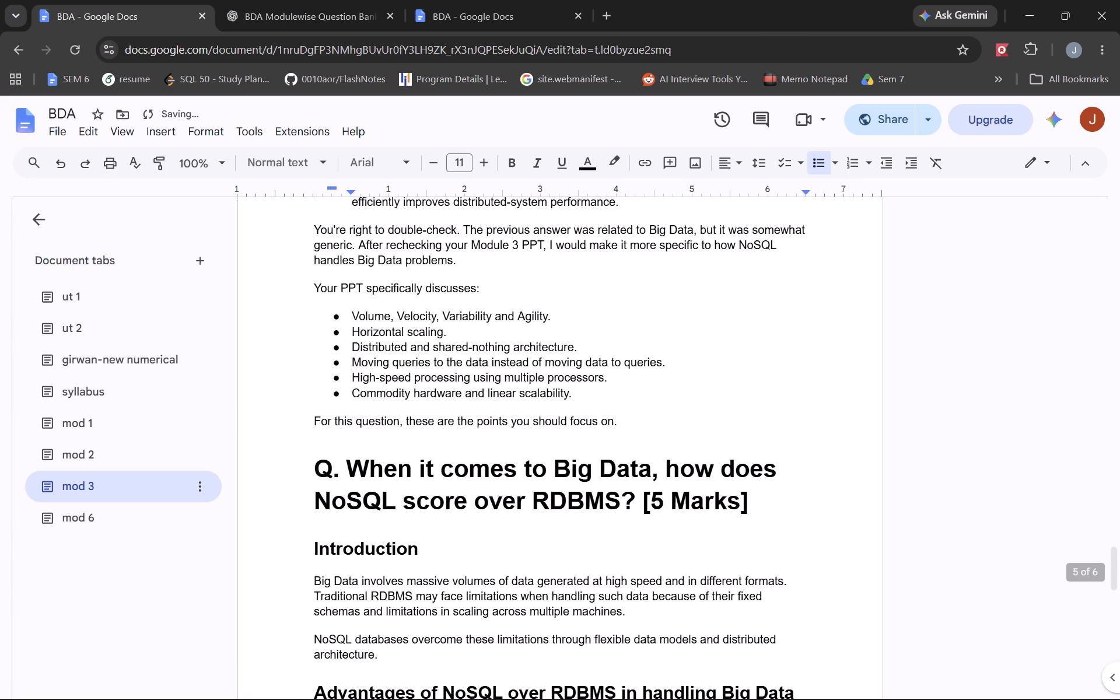
Delete the "[5 Marks]" tag and the Introduction heading from the NoSQL versus RDBMS answer.
drag(446, 542, 640, 506)
key(BackSpace)
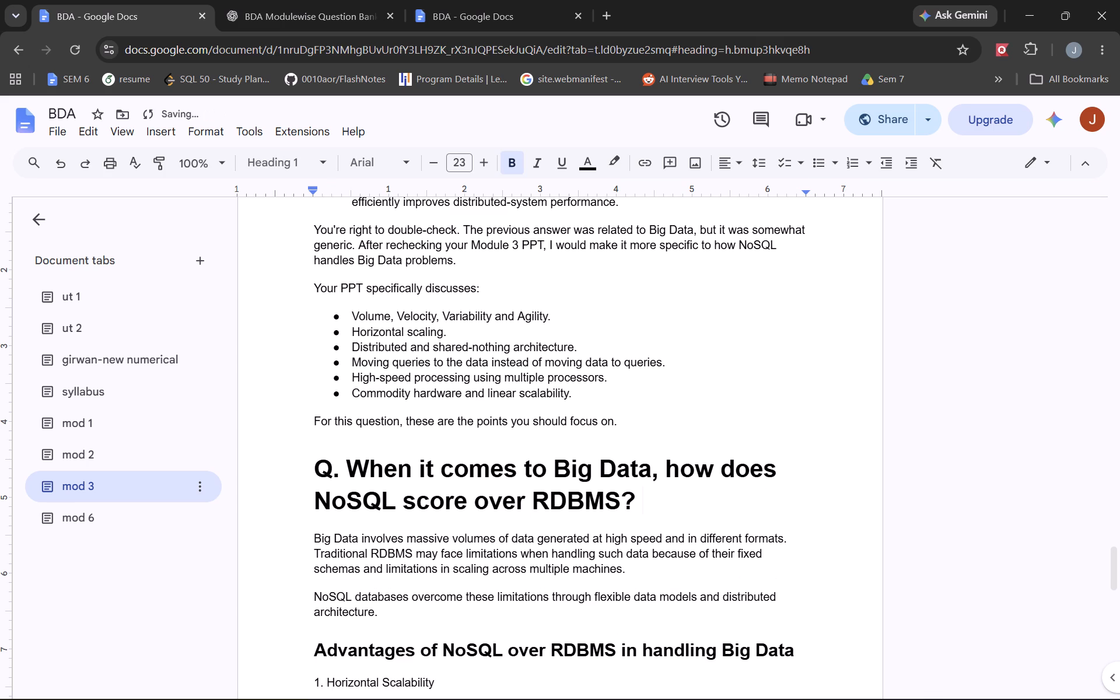
Set the font size of the "Q. When it comes to Big Data, how does NoSQL score over RDBMS?" heading to 17.
drag(660, 503, 287, 471)
click(462, 170)
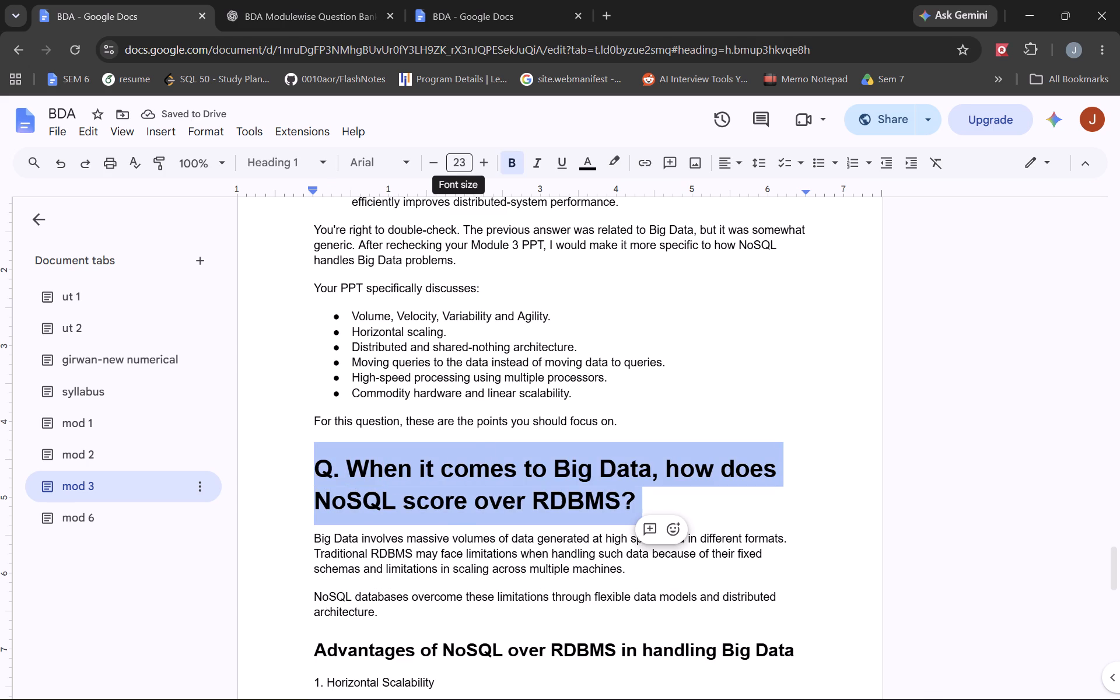
key(1)
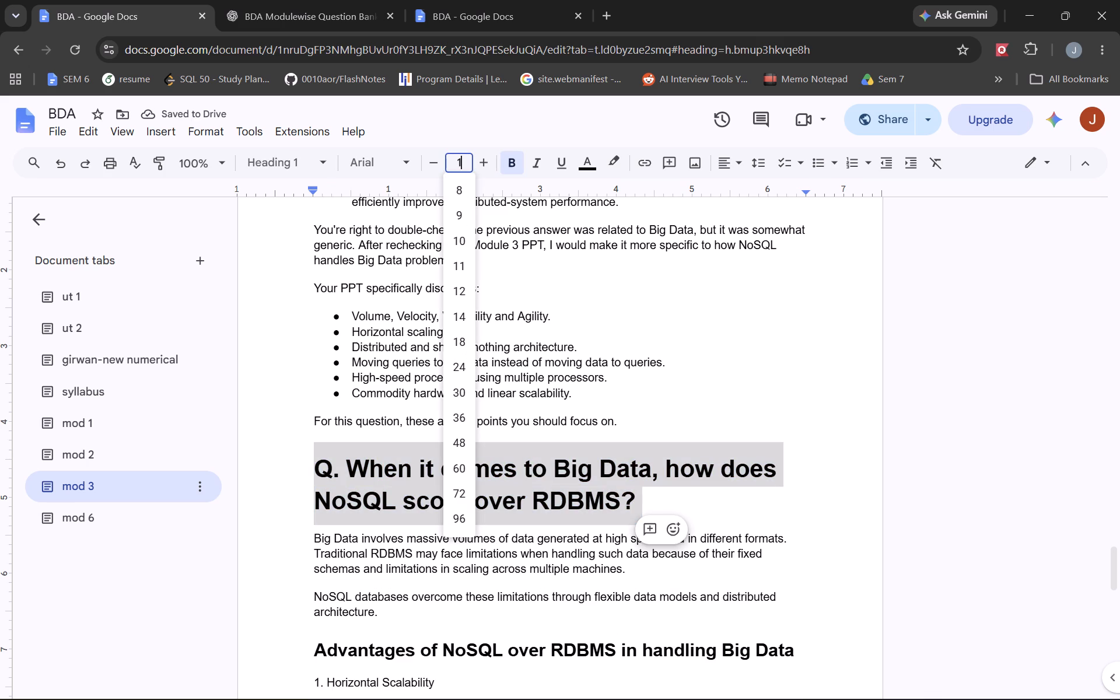
key(4)
key(BackSpace)
key(7)
key(Return)
Delete ChatGPT's opening remarks and PPT bullet list above the NoSQL versus RDBMS question, keeping the question as a separate heading.
scroll(552, 374, up, 1)
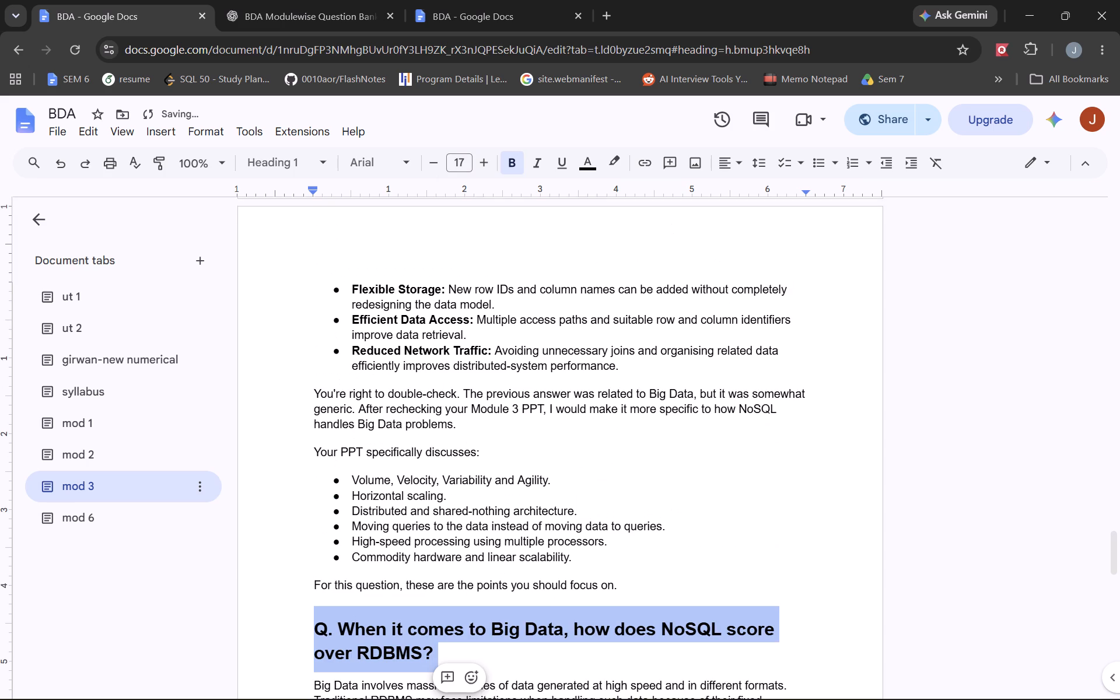
scroll(552, 374, up, 1)
drag(621, 588, 312, 396)
key(BackSpace)
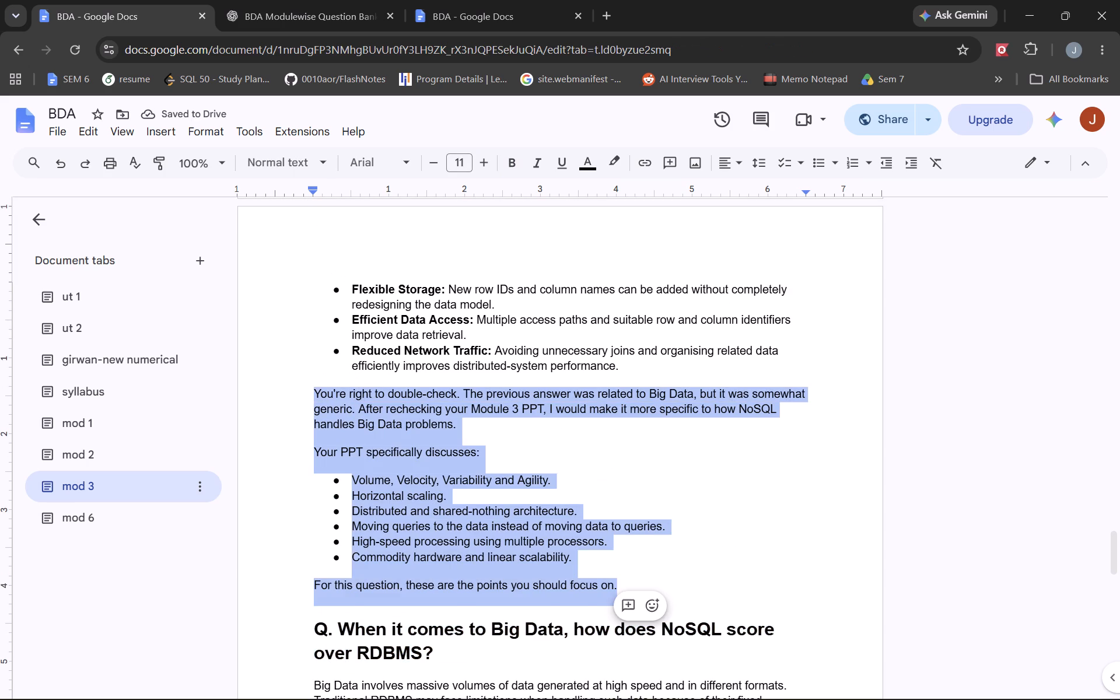
key(Down)
key(BackSpace)
key(BackSpace)
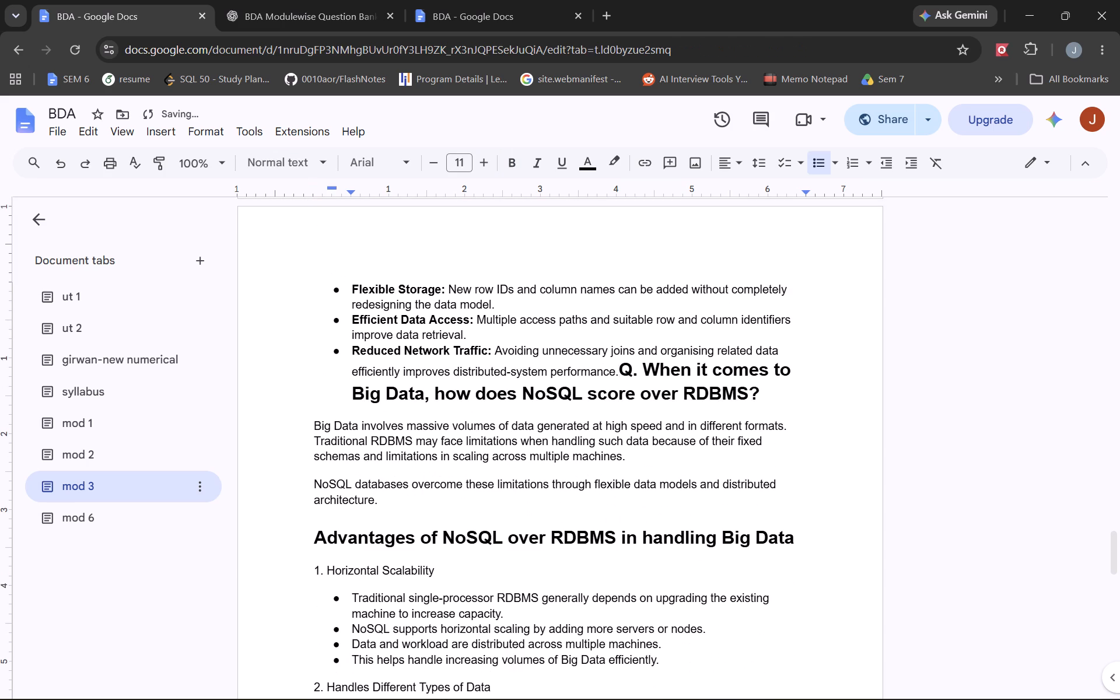
key(ctrl+z)
key(BackSpace)
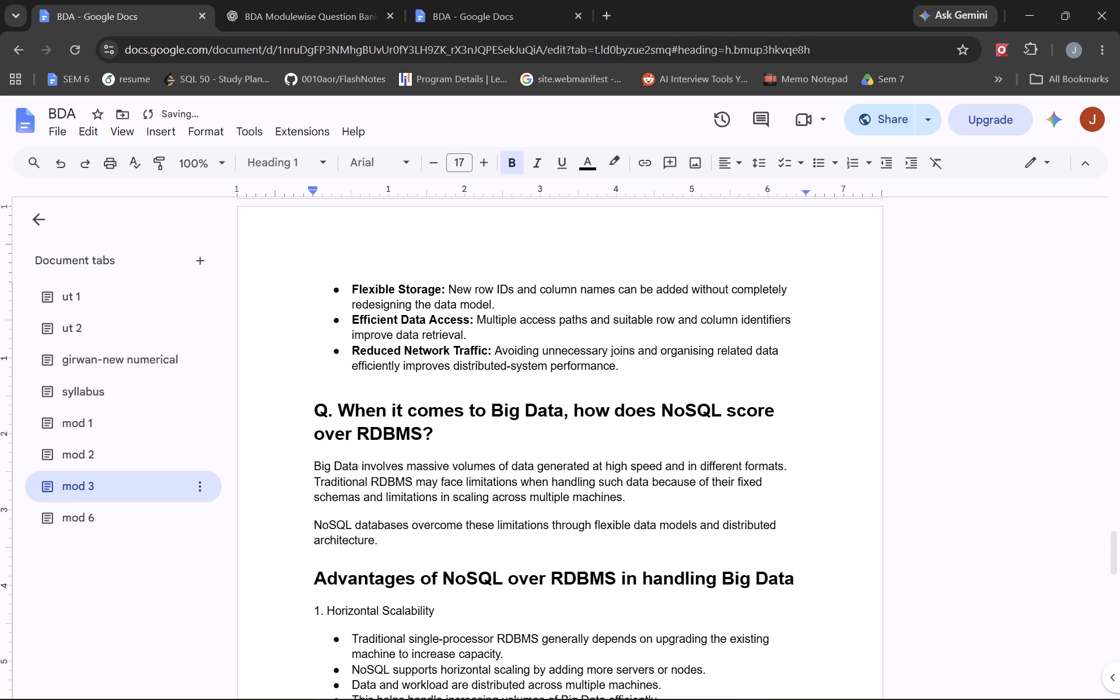
Bold the subheadings "1. Horizontal Scalability", "2. Handles Different Types of Data" and "3. High-Speed Data Processing".
scroll(457, 538, down, 2)
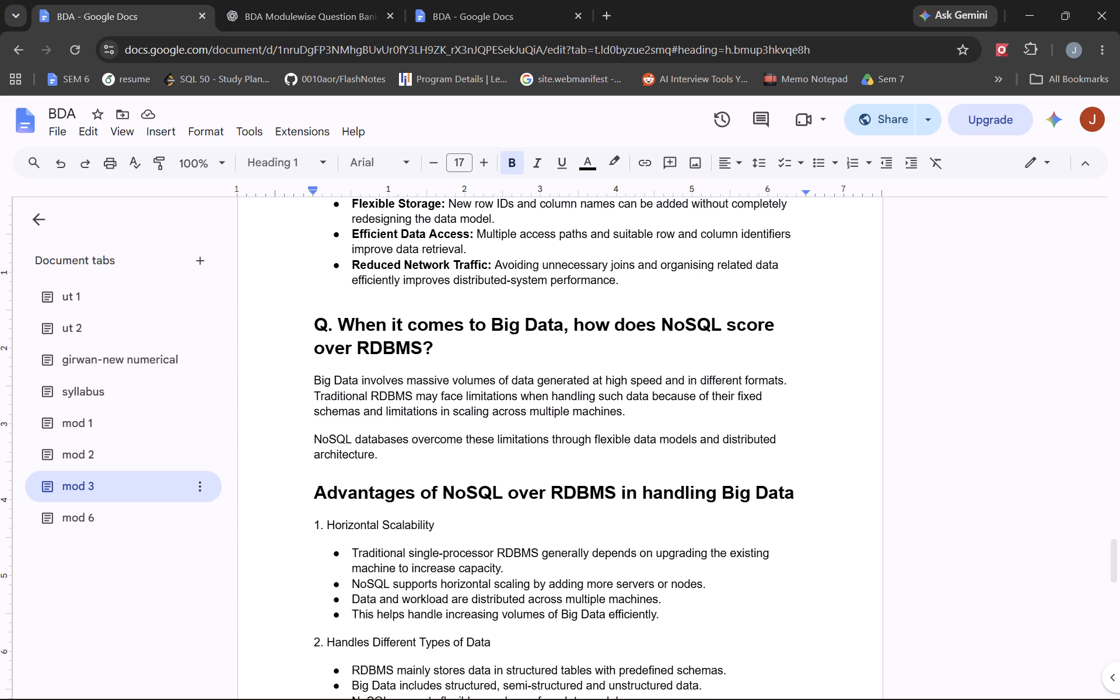
scroll(457, 538, down, 2)
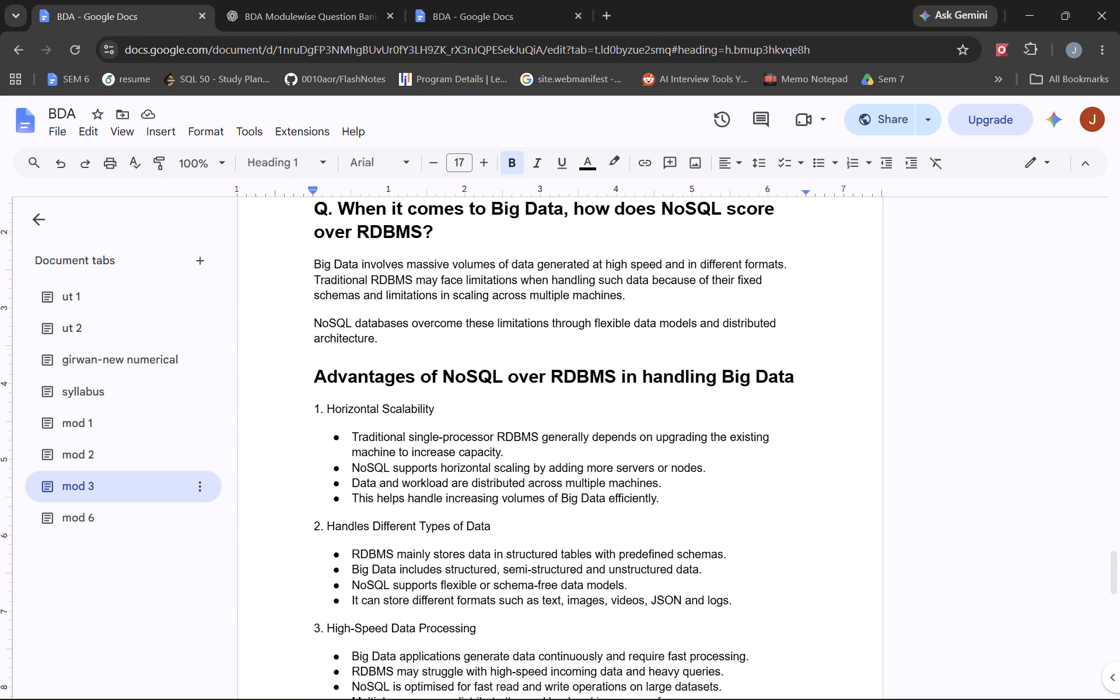
scroll(457, 538, down, 2)
drag(443, 379, 235, 375)
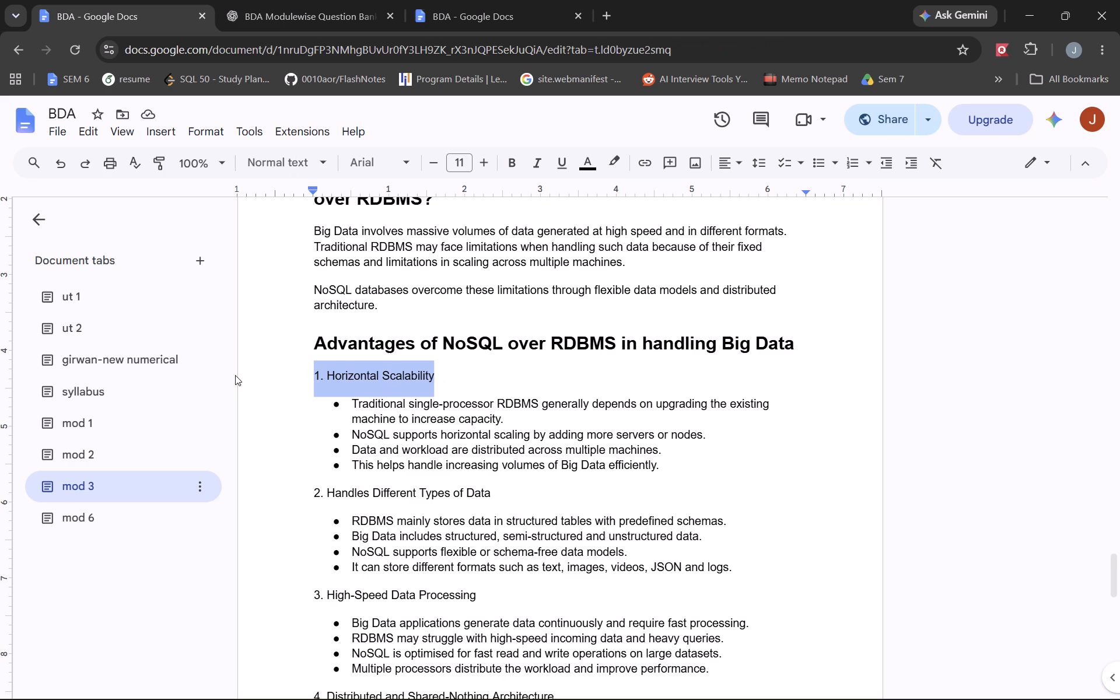
key(ctrl+b)
click(312, 439)
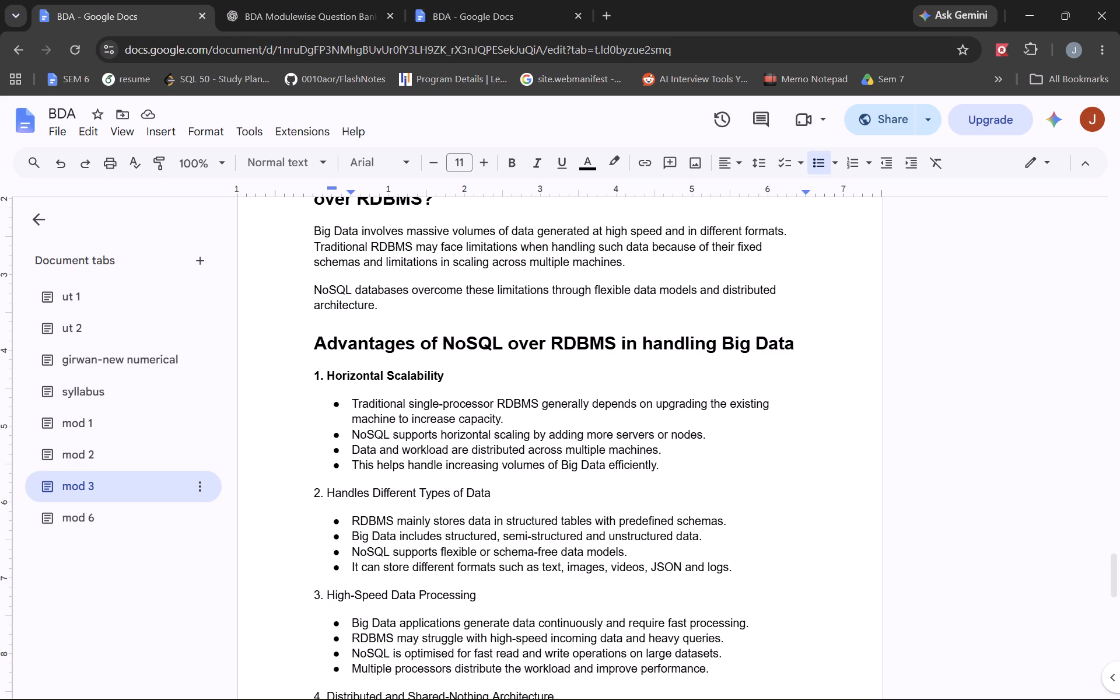
drag(313, 494, 495, 492)
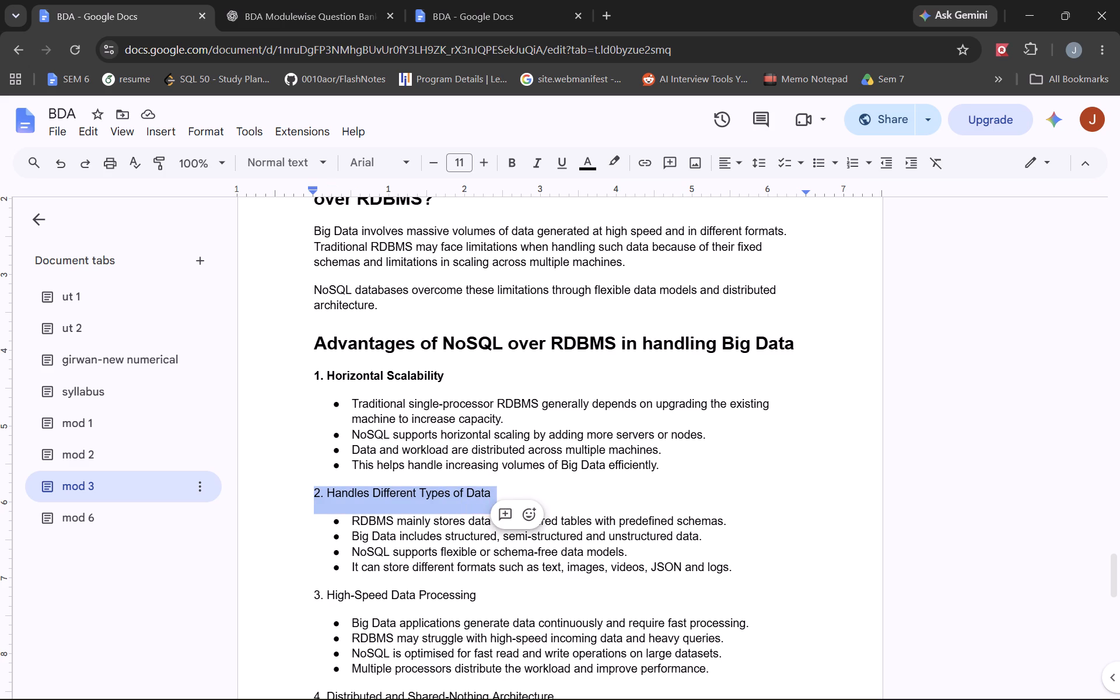
key(ctrl+b)
click(495, 492)
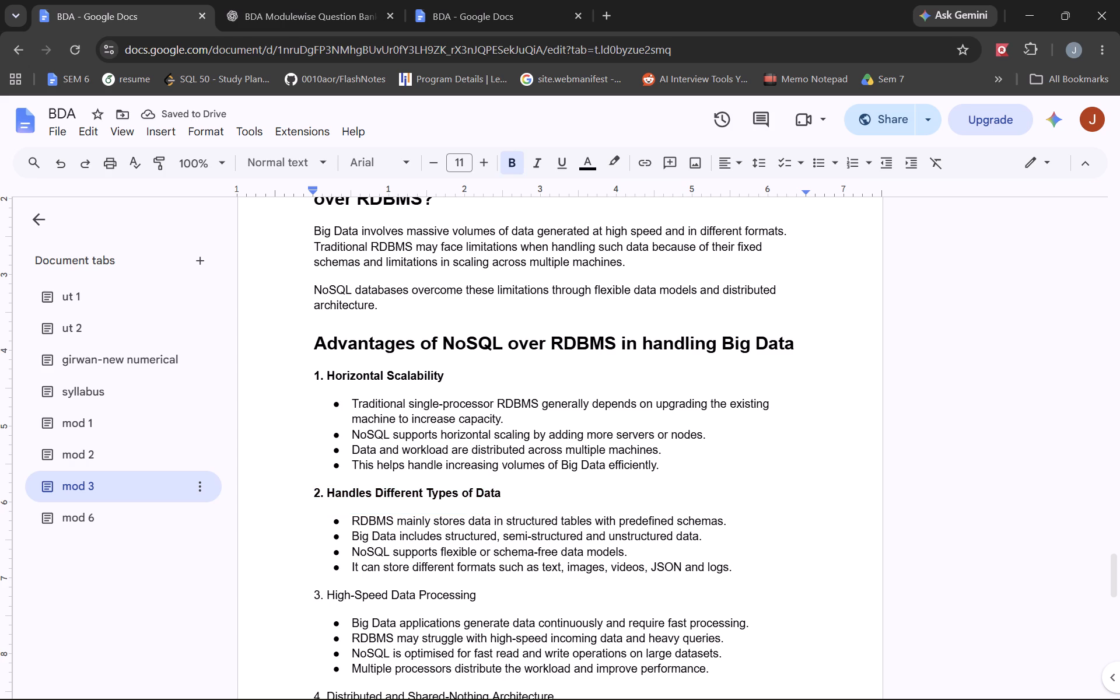
scroll(495, 492, down, 3)
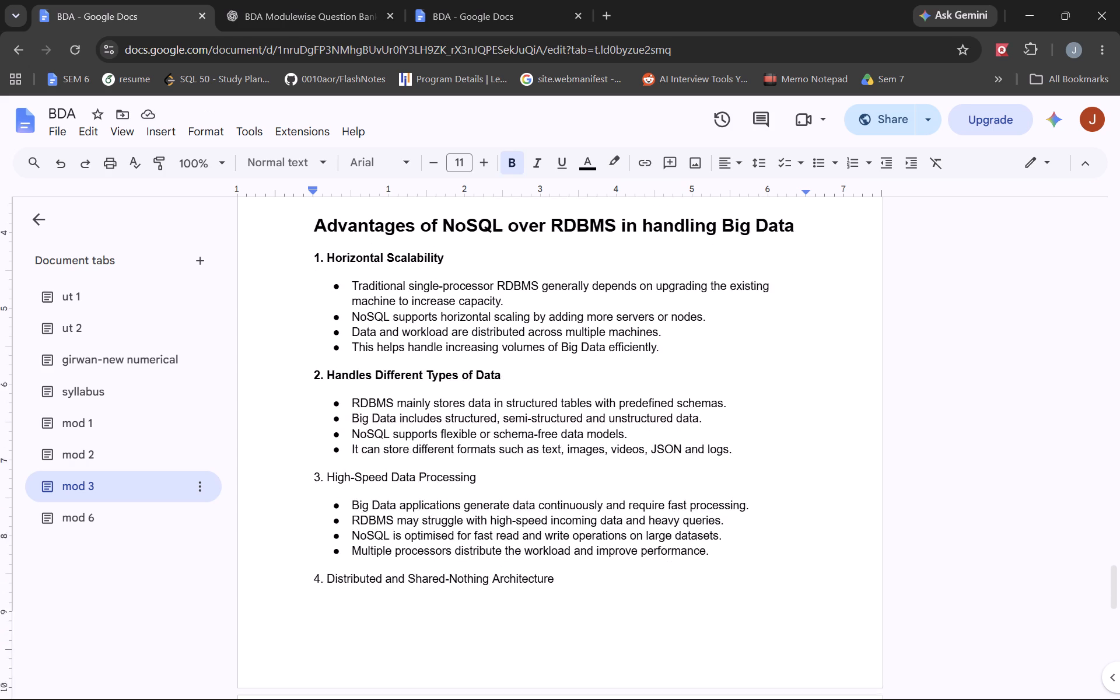
scroll(495, 492, down, 1)
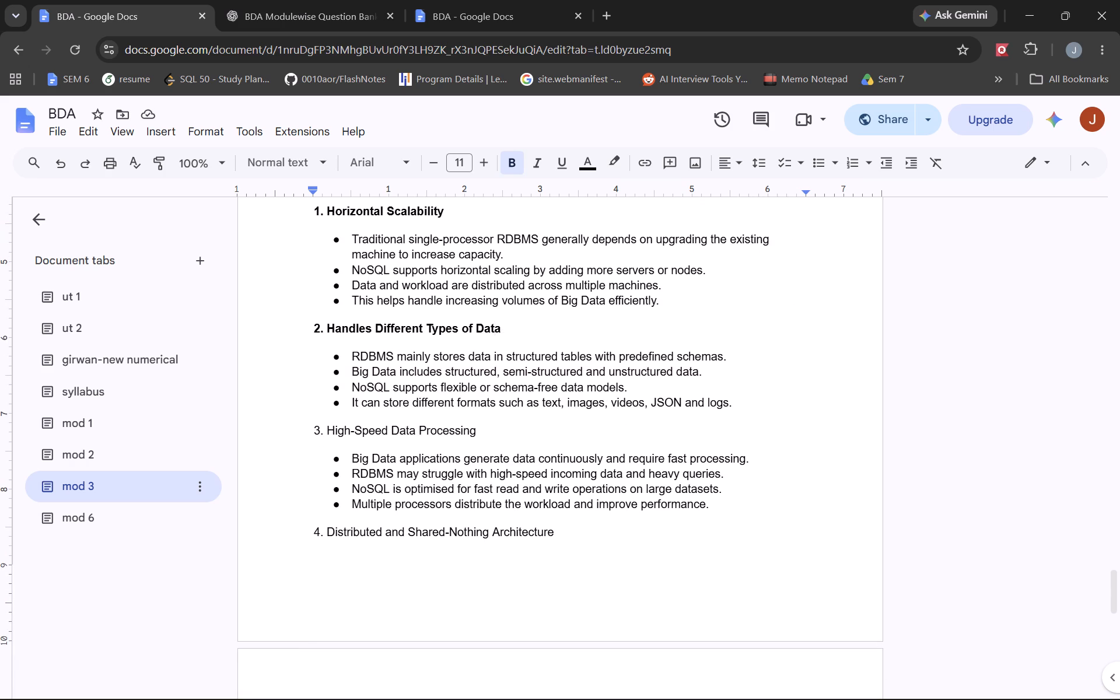
drag(499, 432, 299, 430)
key(ctrl+b)
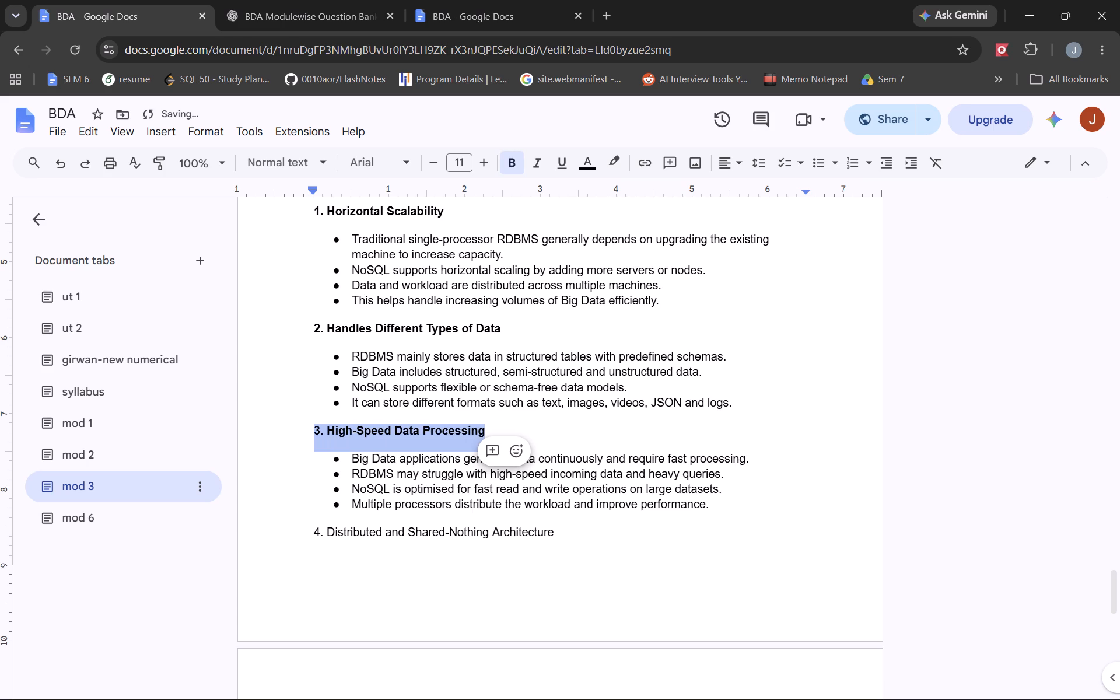
click(325, 437)
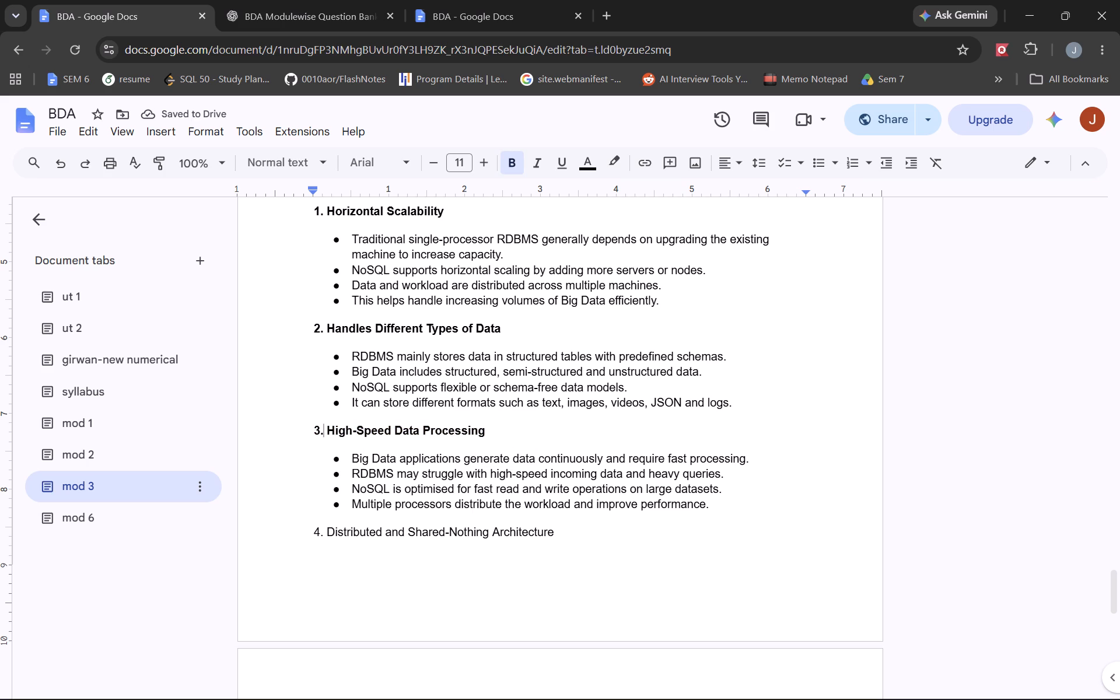
click(325, 0)
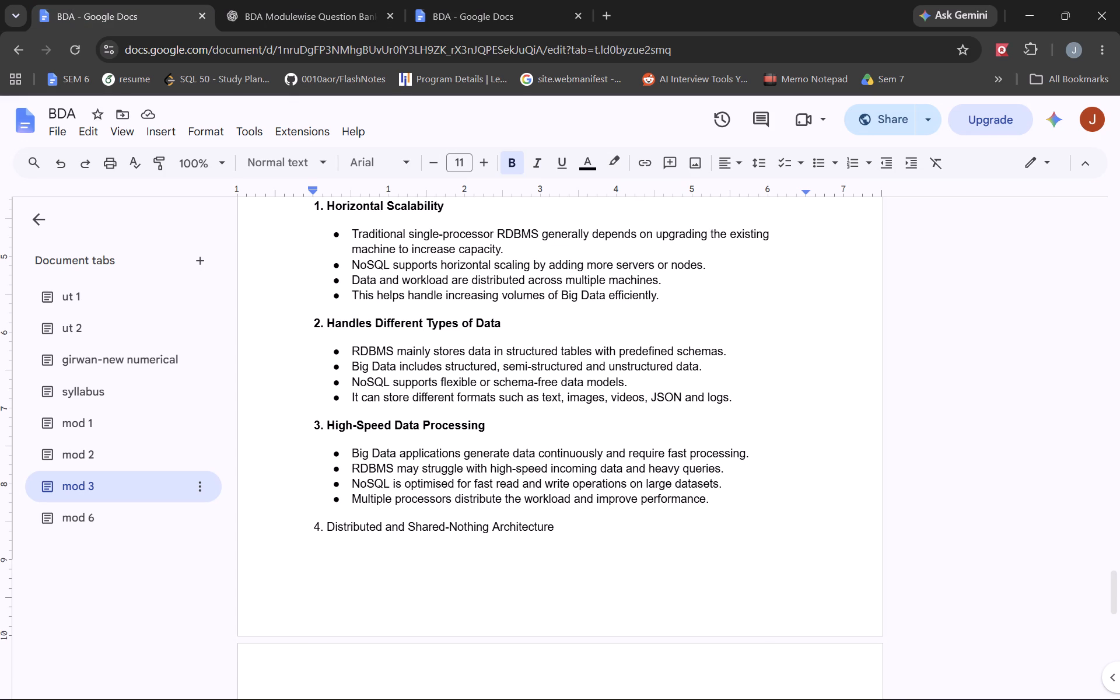
Bold the subheading "4. Distributed and Shared-Nothing Architecture".
drag(572, 528, 303, 537)
key(ctrl+b)
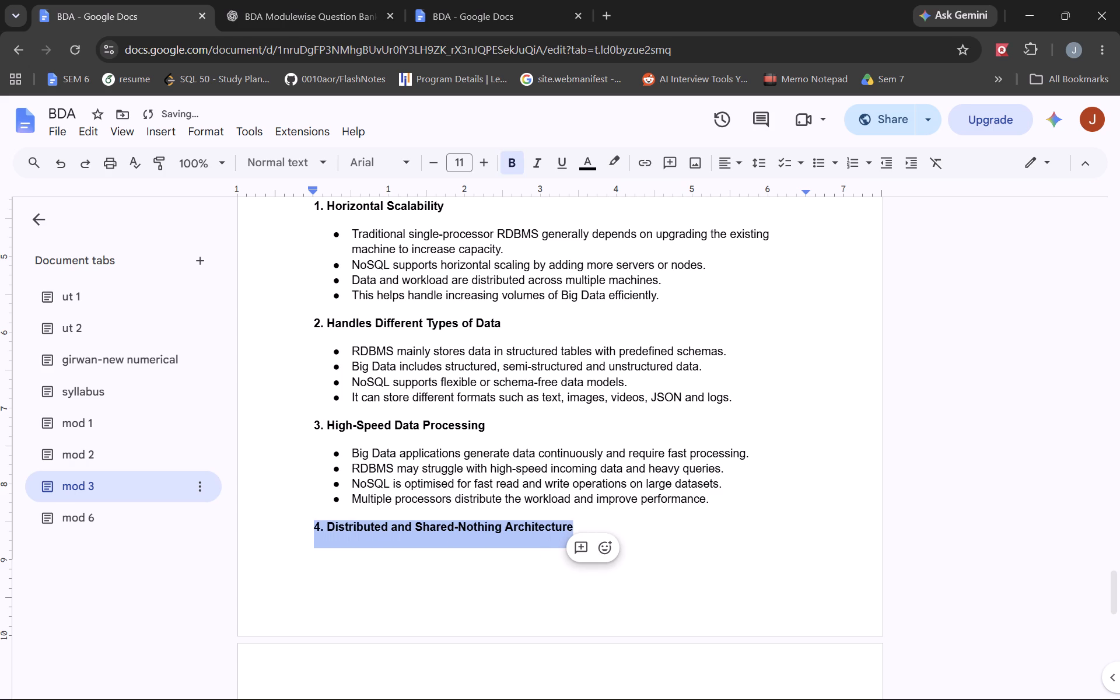
Read through the bullets under Distributed and Shared-Nothing Architecture, selecting the text along the way.
scroll(303, 537, down, 5)
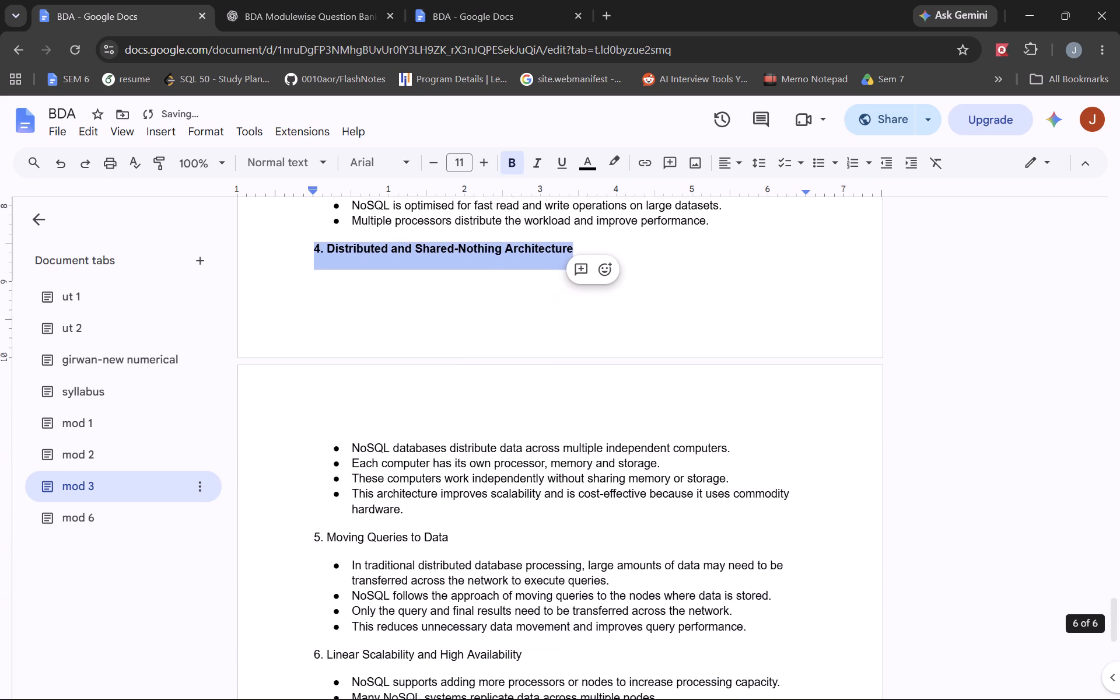
scroll(303, 537, down, 1)
click(416, 487)
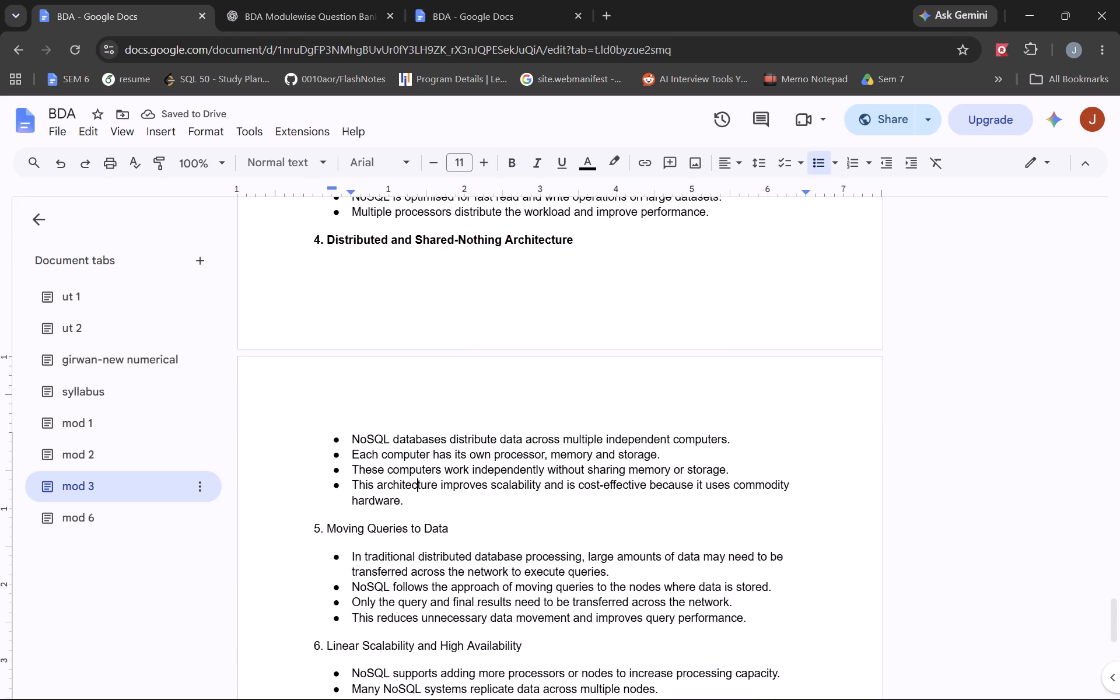
drag(346, 440, 721, 429)
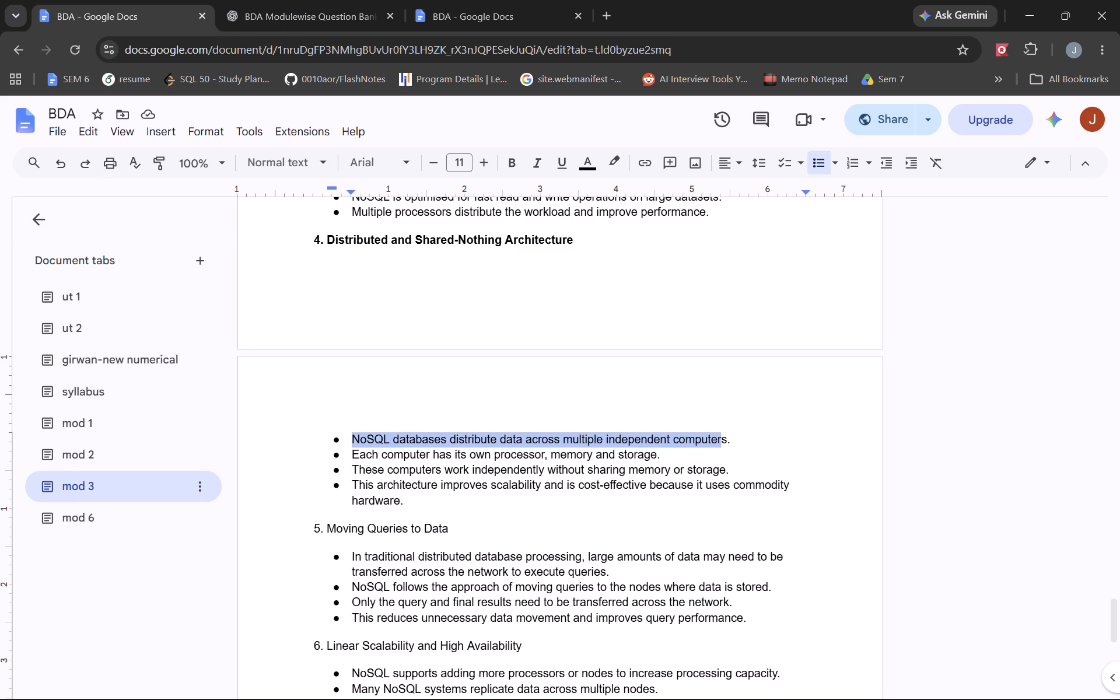
drag(721, 429, 699, 452)
drag(699, 452, 659, 457)
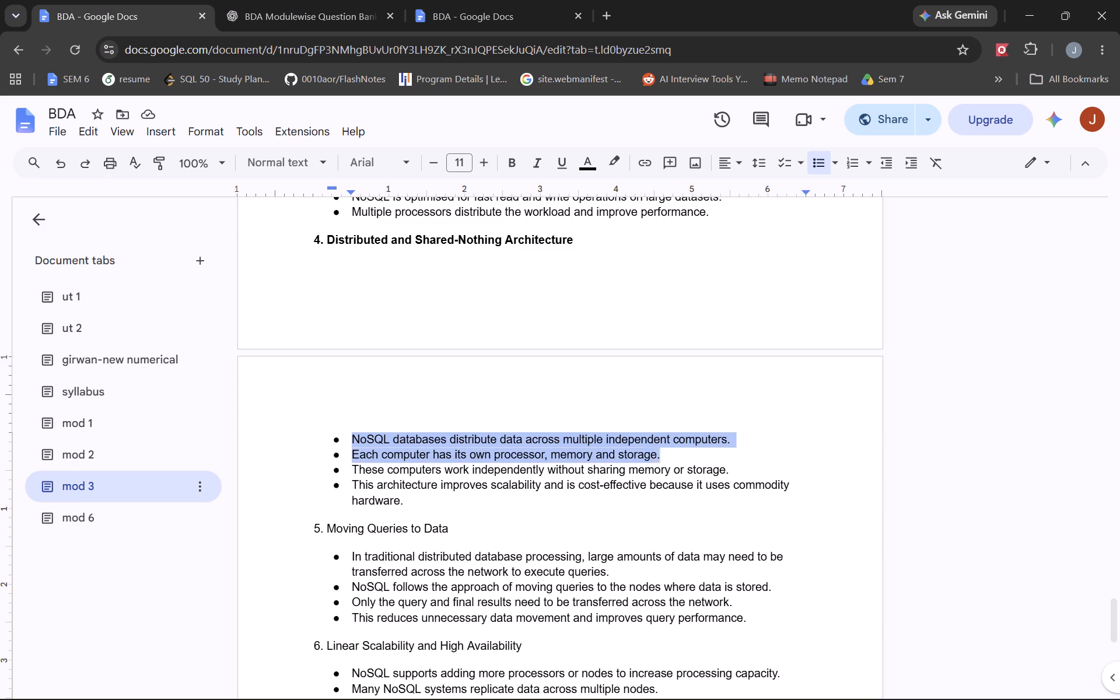
drag(659, 457, 714, 515)
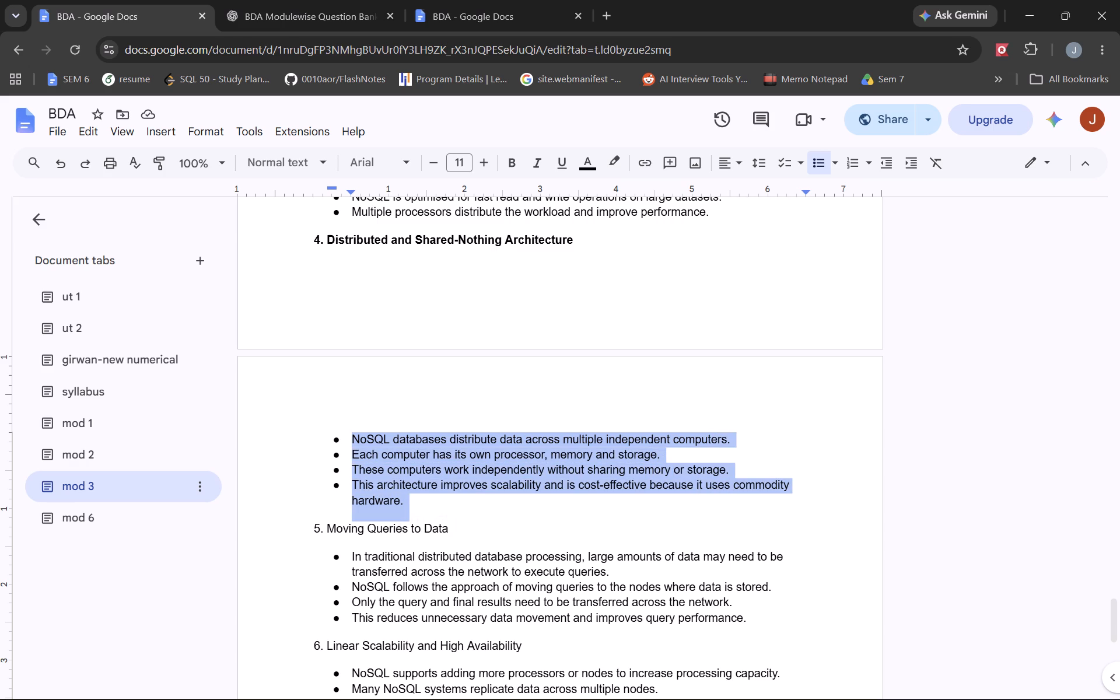
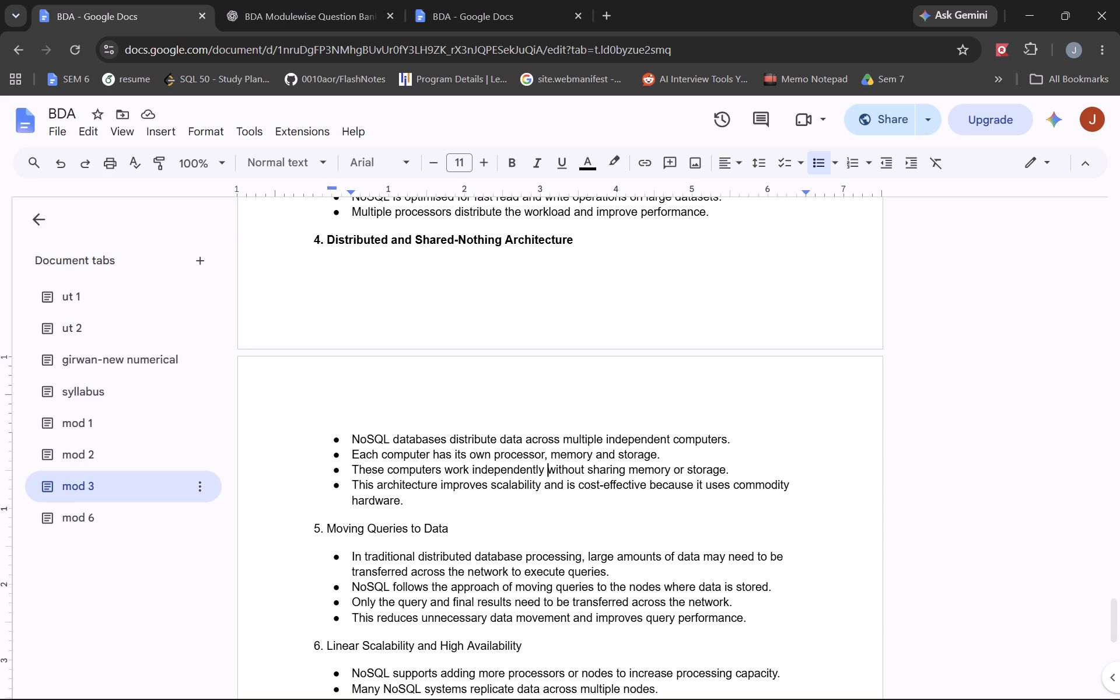
Bold the subheadings "5. Moving Queries to Data" and "6. Linear Scalability and High Availability" in the mod 3 notes.
scroll(523, 504, down, 3)
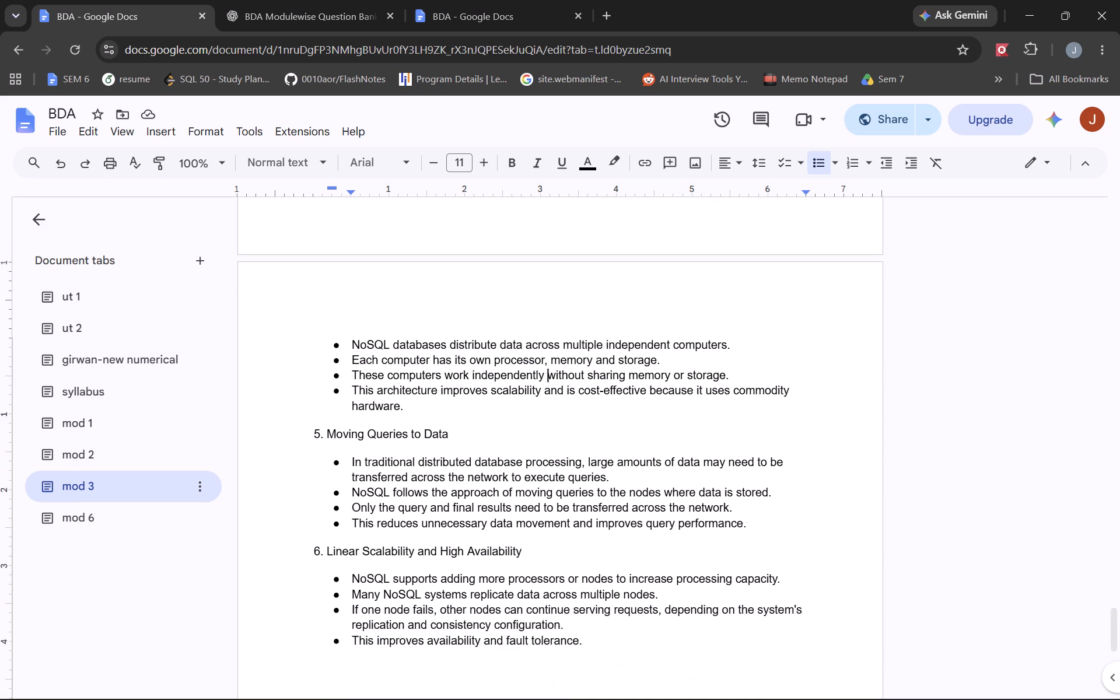
scroll(523, 504, down, 1)
drag(464, 359, 307, 351)
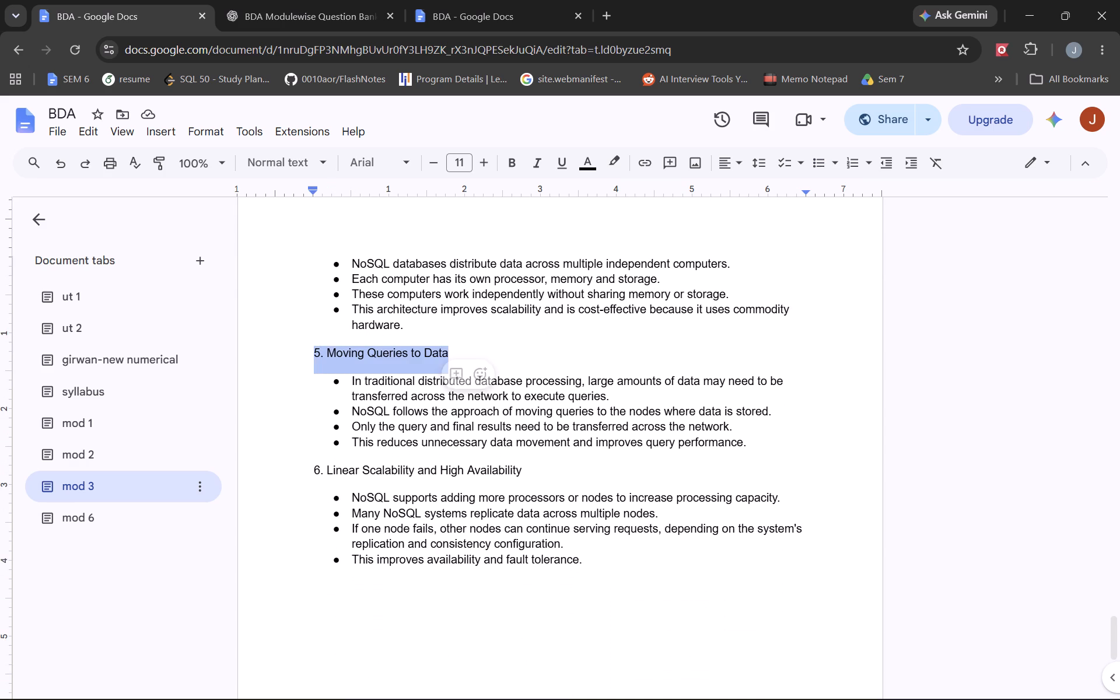
key(ctrl+b)
click(328, 357)
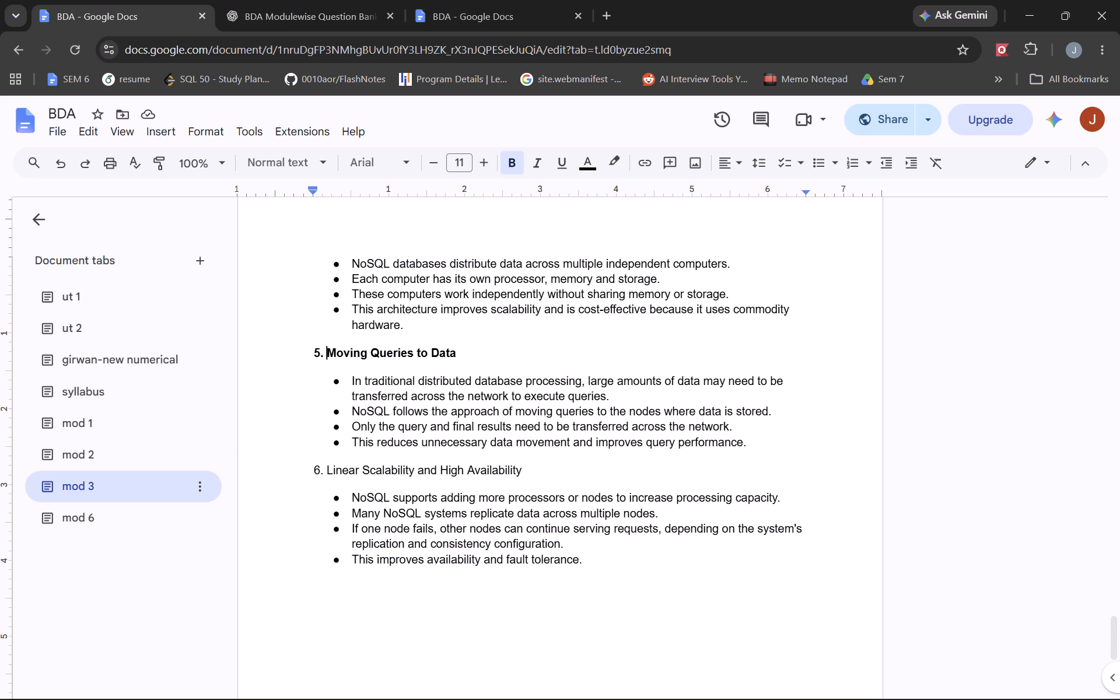
drag(304, 471, 533, 477)
key(ctrl+b)
click(533, 477)
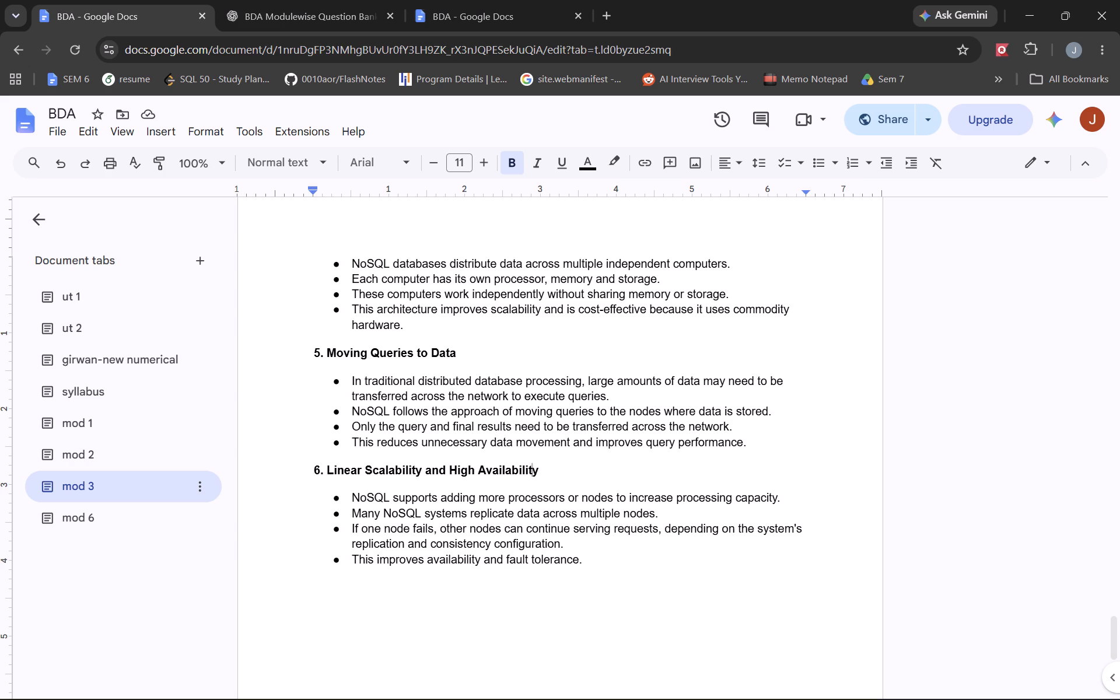
Read through the bullets under Linear Scalability and High Availability to the end of the mod 3 notes.
drag(353, 495, 474, 504)
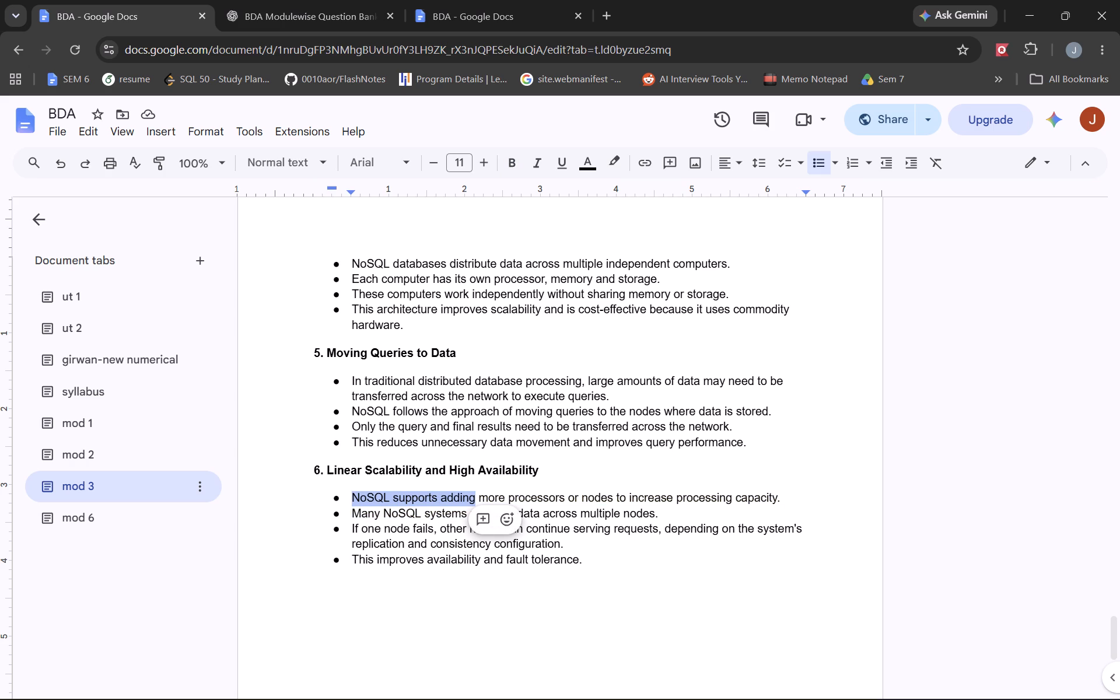
click(443, 498)
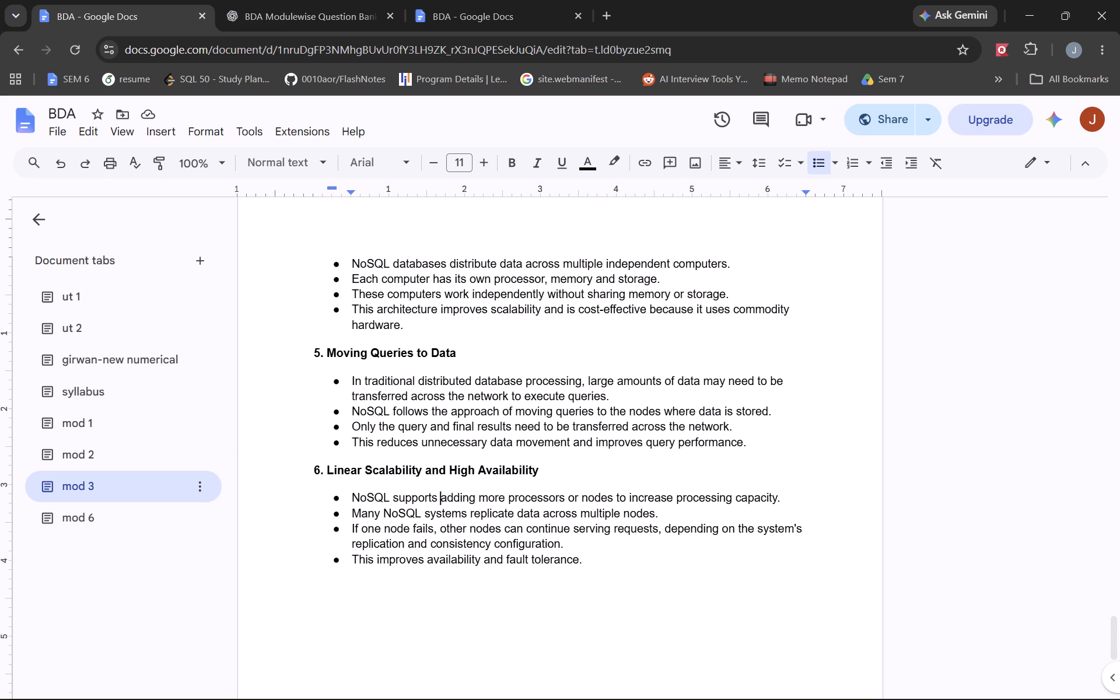
click(583, 556)
drag(610, 541, 661, 530)
click(597, 495)
scroll(597, 495, down, 4)
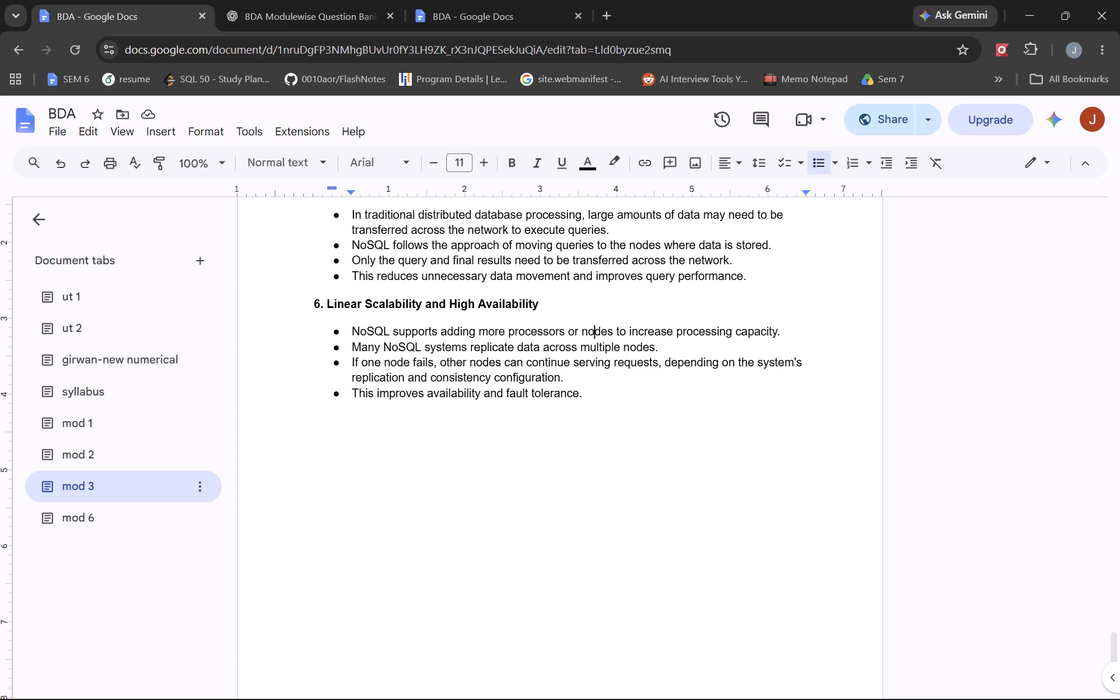
Copy the syllabus question "What is a Key-Value Store? What are the benefits of using a Key-Value Store?" and submit it to ChatGPT.
click(332, 17)
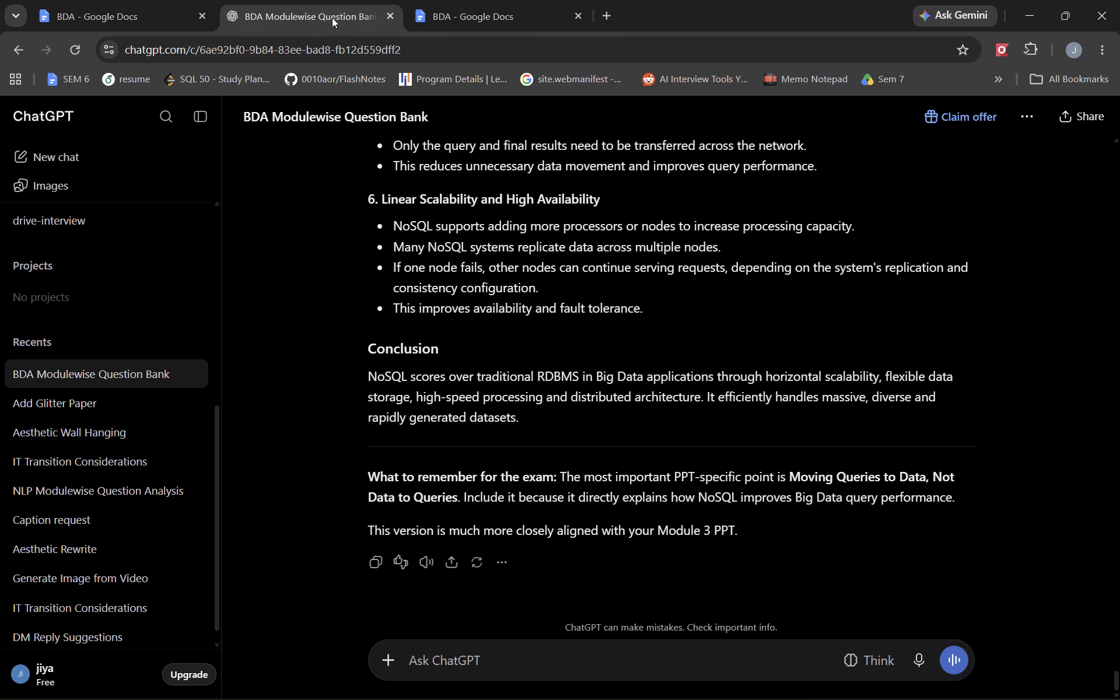
click(468, 0)
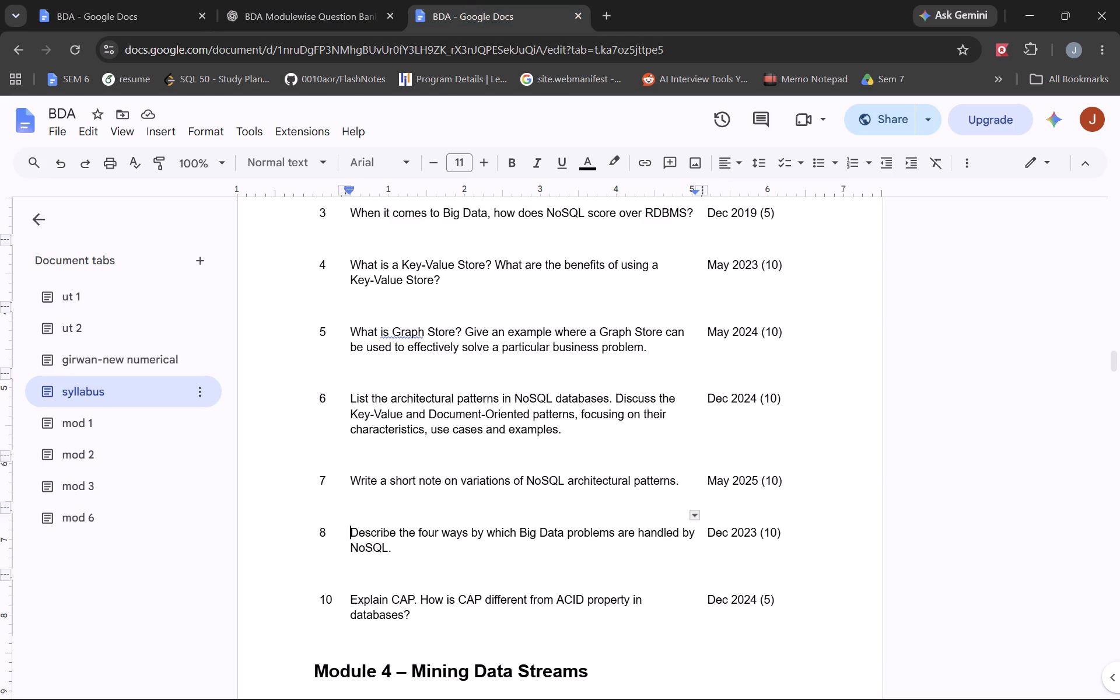
drag(351, 265, 445, 284)
key(ctrl+c)
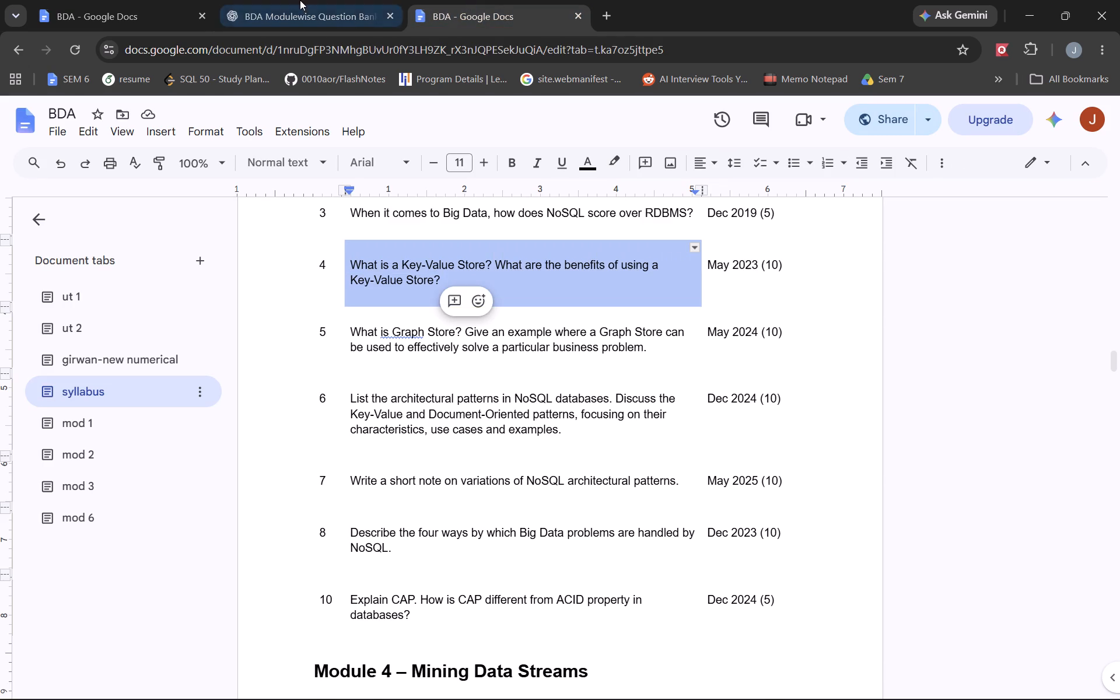
click(300, 0)
key(ctrl+v)
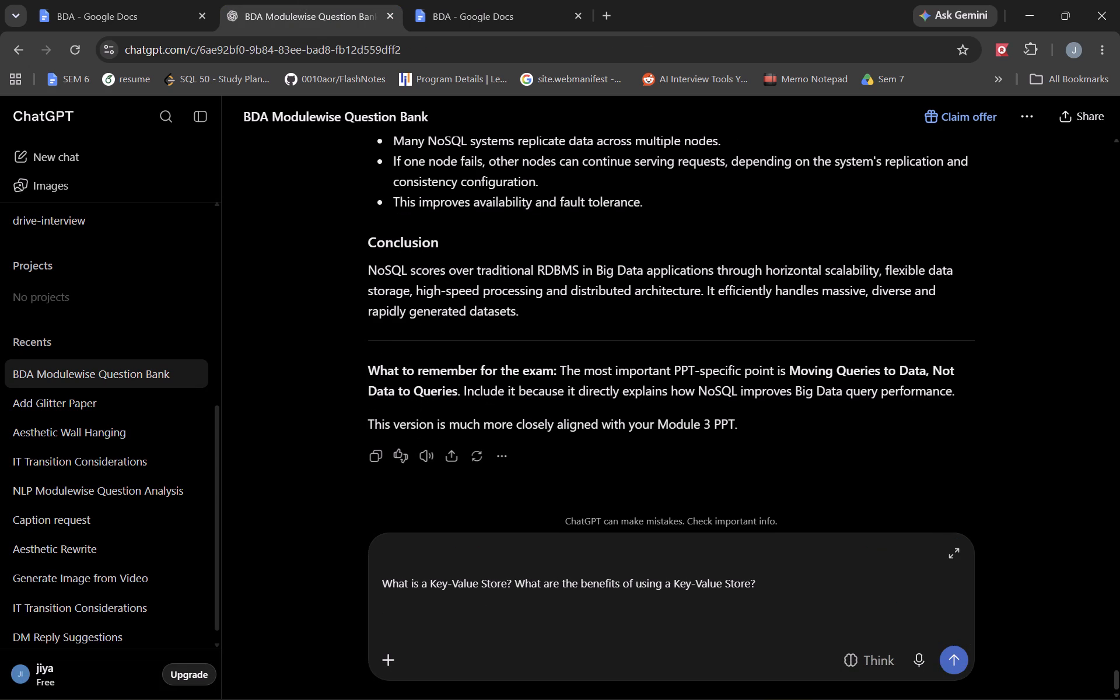
key(Return)
Delete the empty line below the last bullet of the mod 3 notes.
click(90, 0)
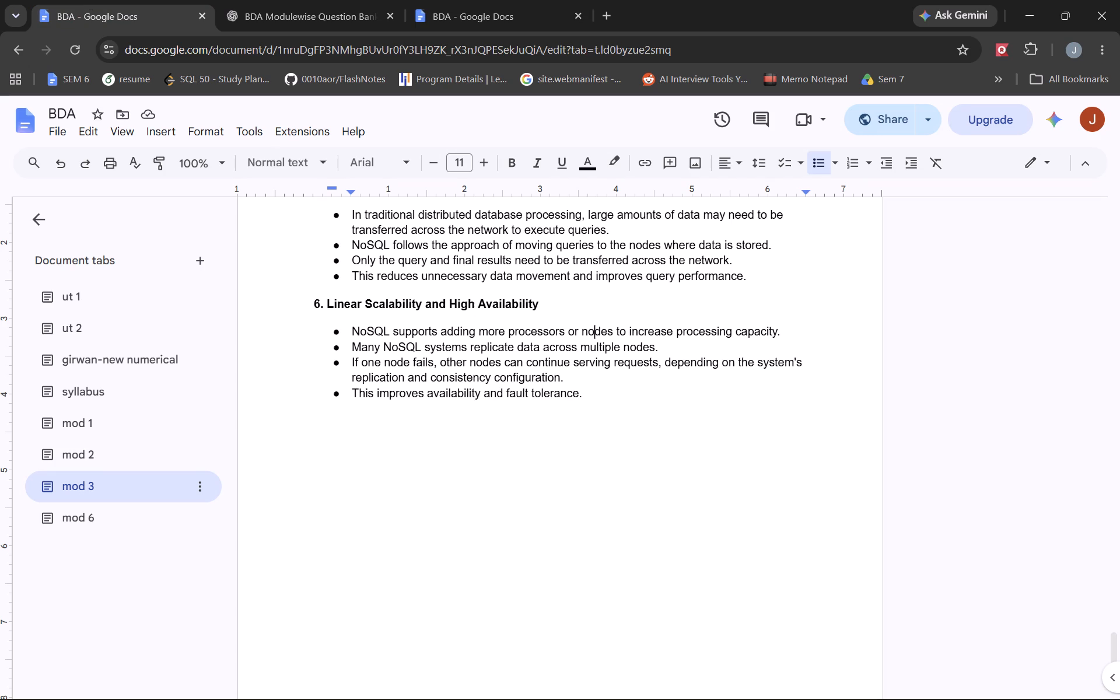
click(498, 480)
key(BackSpace)
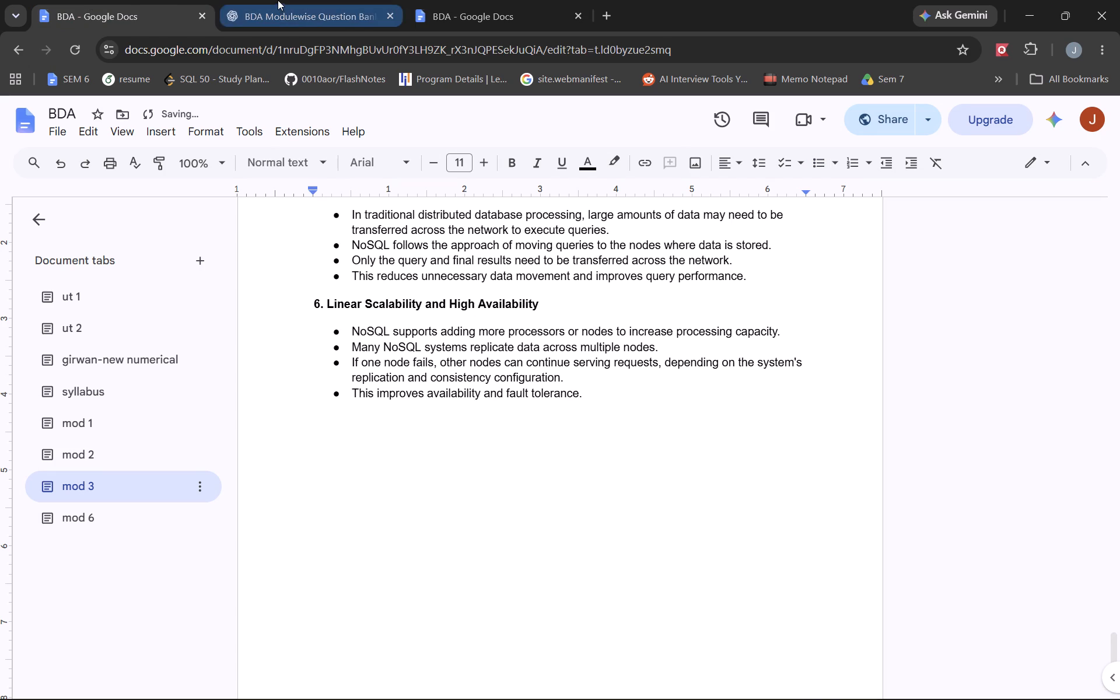
click(278, 1)
scroll(517, 401, down, 8)
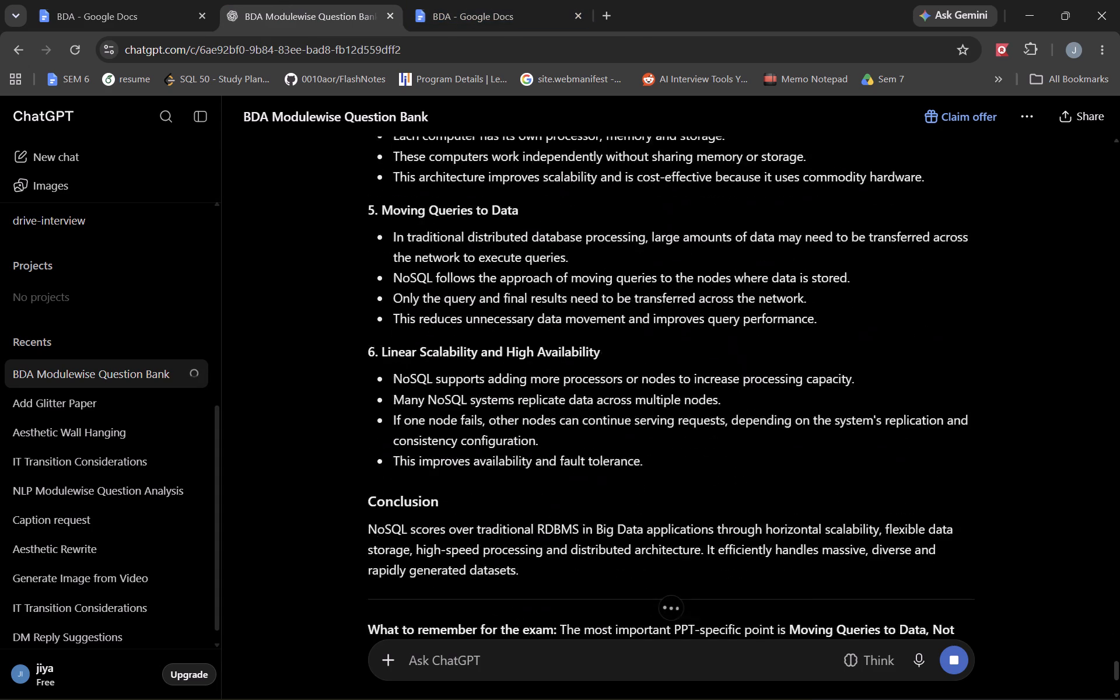
scroll(517, 401, down, 4)
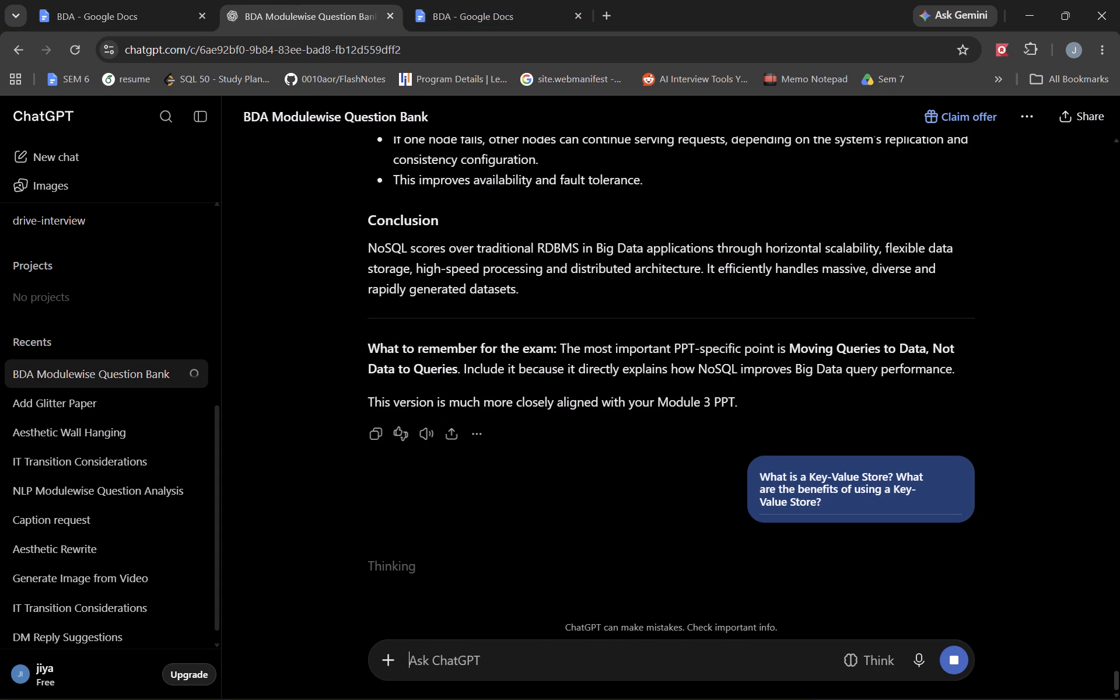
click(512, 20)
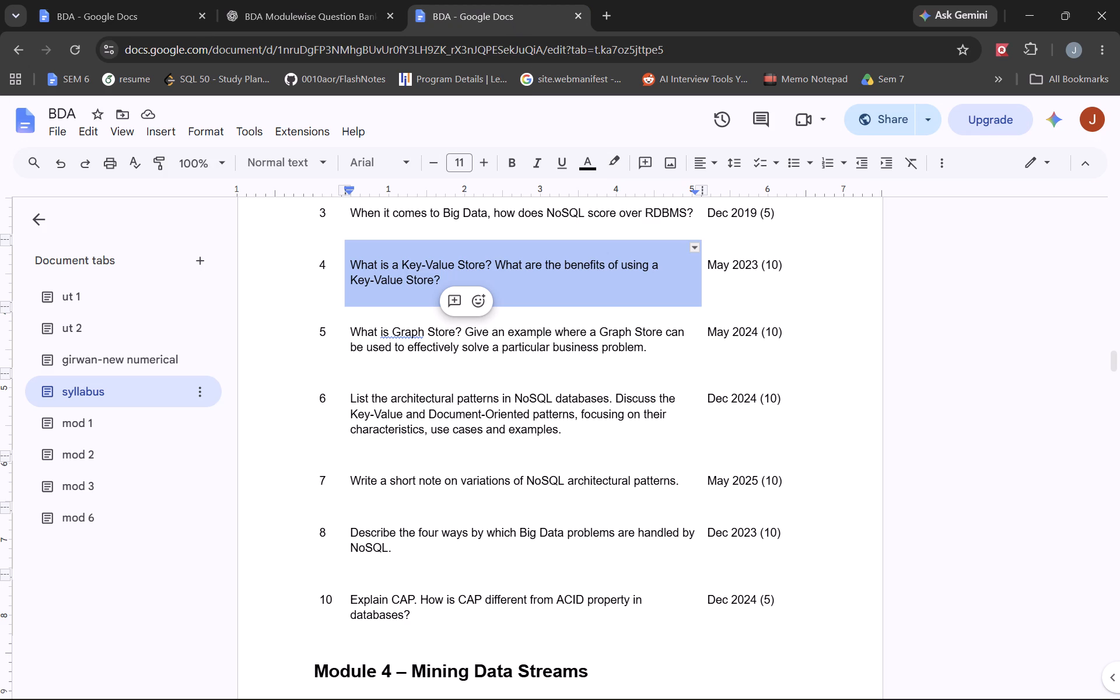
click(544, 437)
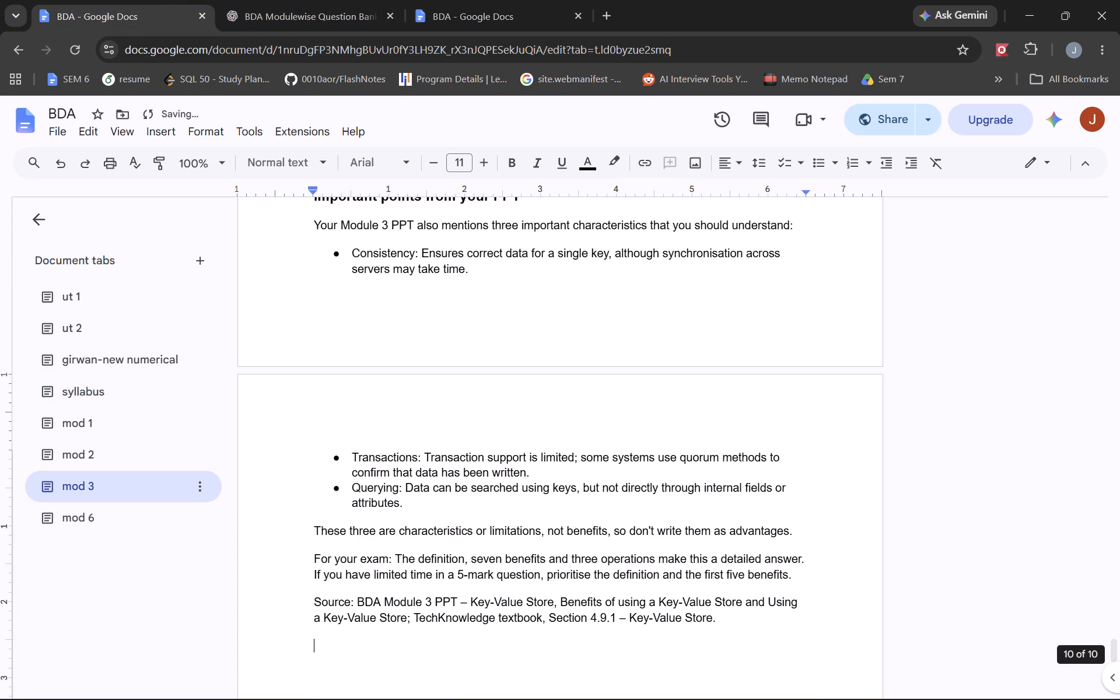
Delete everything from the "Conclusion" heading through the closing source note, including the leftover empty line, from the pasted Key-Value Store answer.
drag(769, 624, 310, 282)
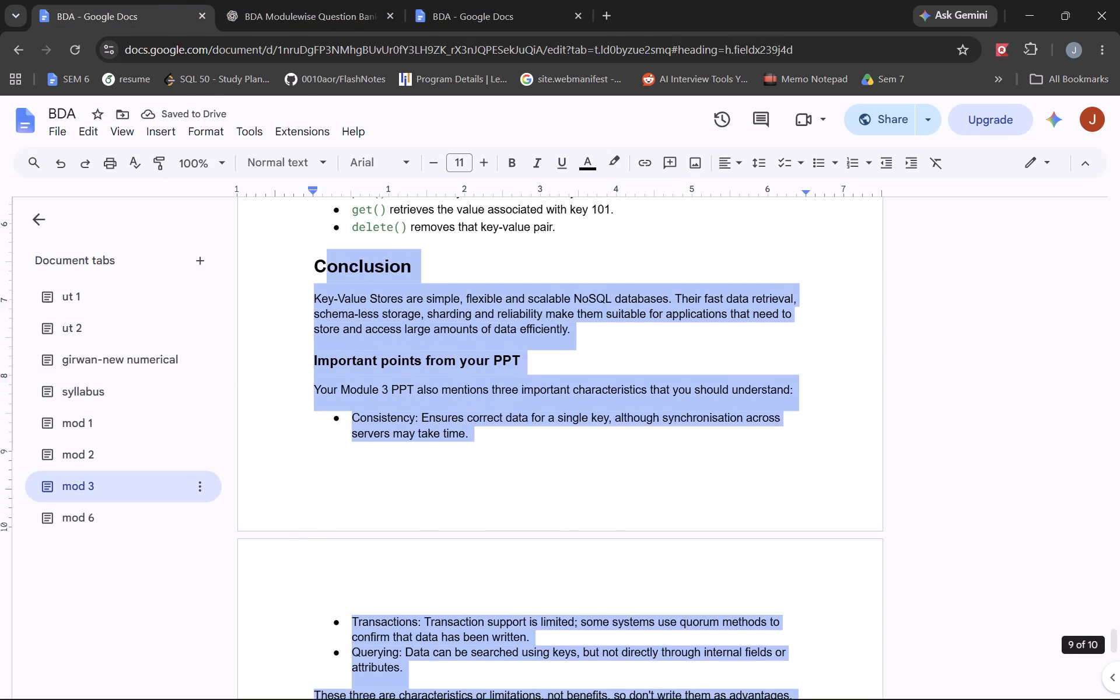
drag(310, 282, 302, 274)
click(318, 293)
drag(318, 293, 586, 699)
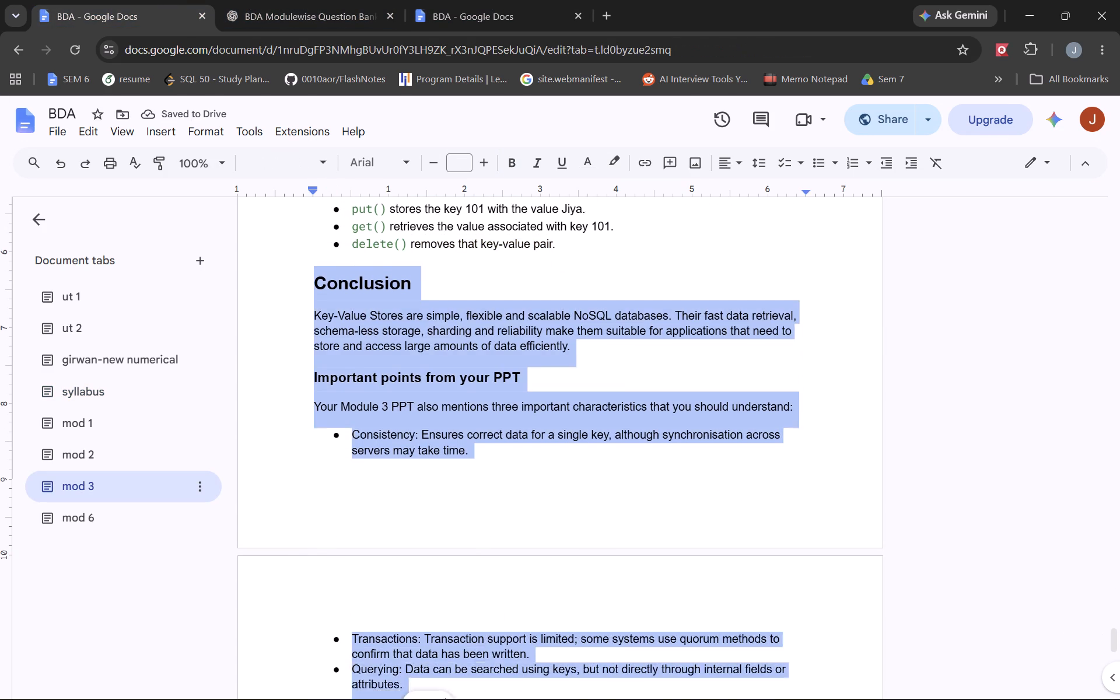
drag(586, 699, 735, 621)
key(backslash)
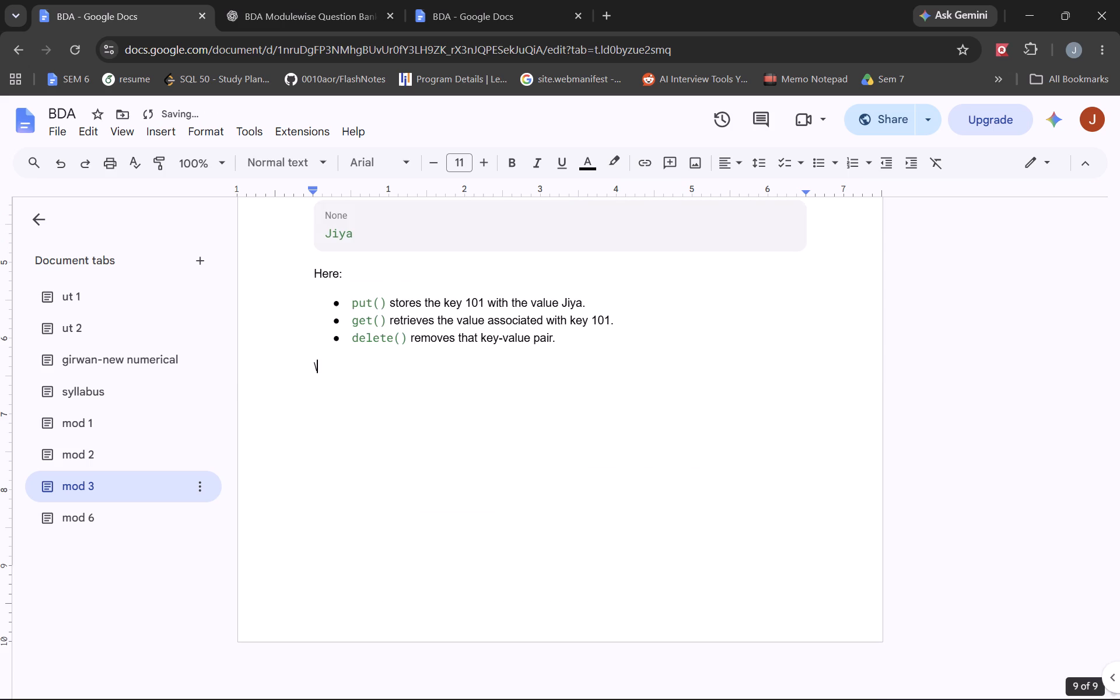
key(BackSpace)
key(BackSpace)
Remove the "[5 Marks]" tag and full stop from the Key-Value Store question, along with the "1. Key-Value Store" heading below it.
scroll(735, 621, up, 4)
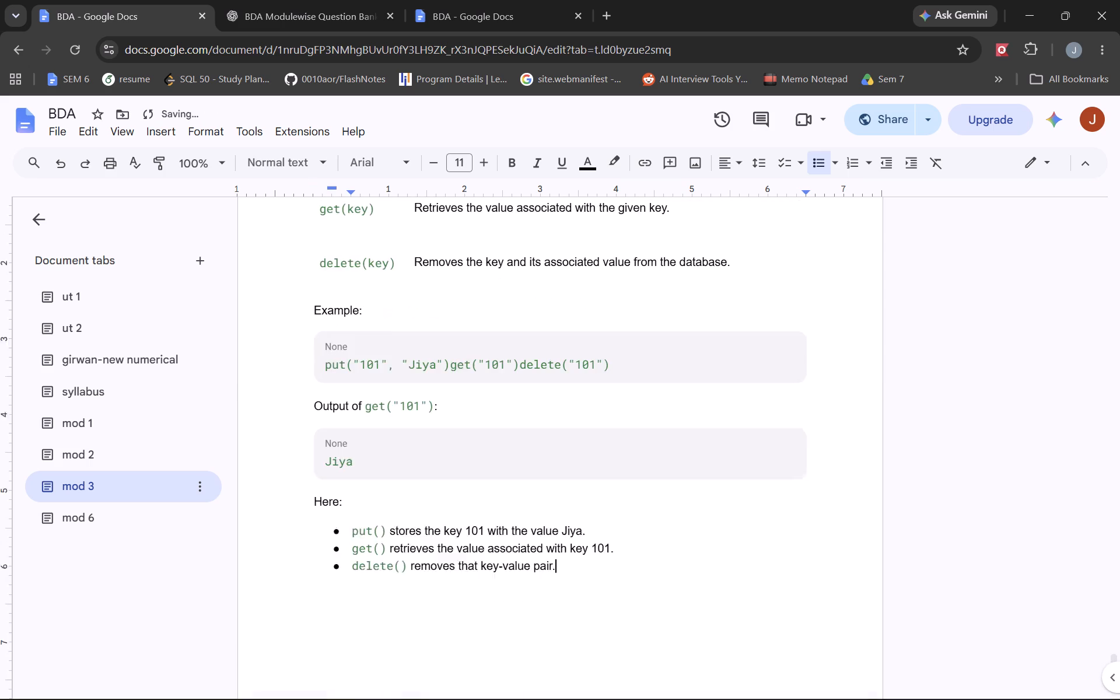
scroll(735, 621, up, 11)
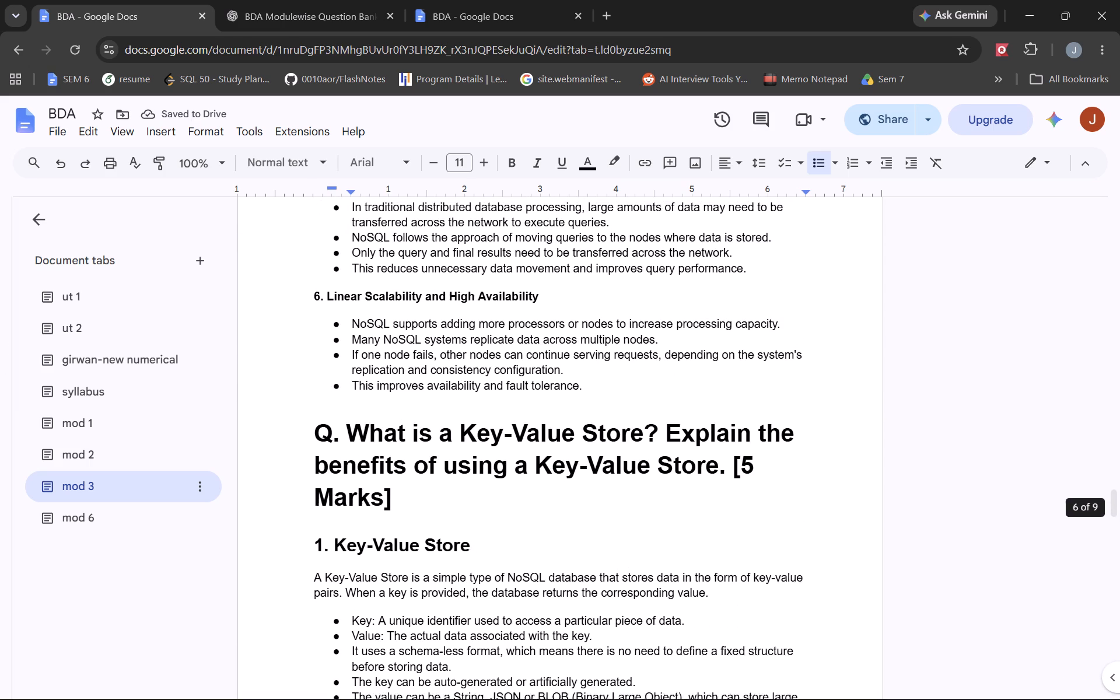
drag(578, 551, 724, 480)
key(BackSpace)
key(BackSpace)
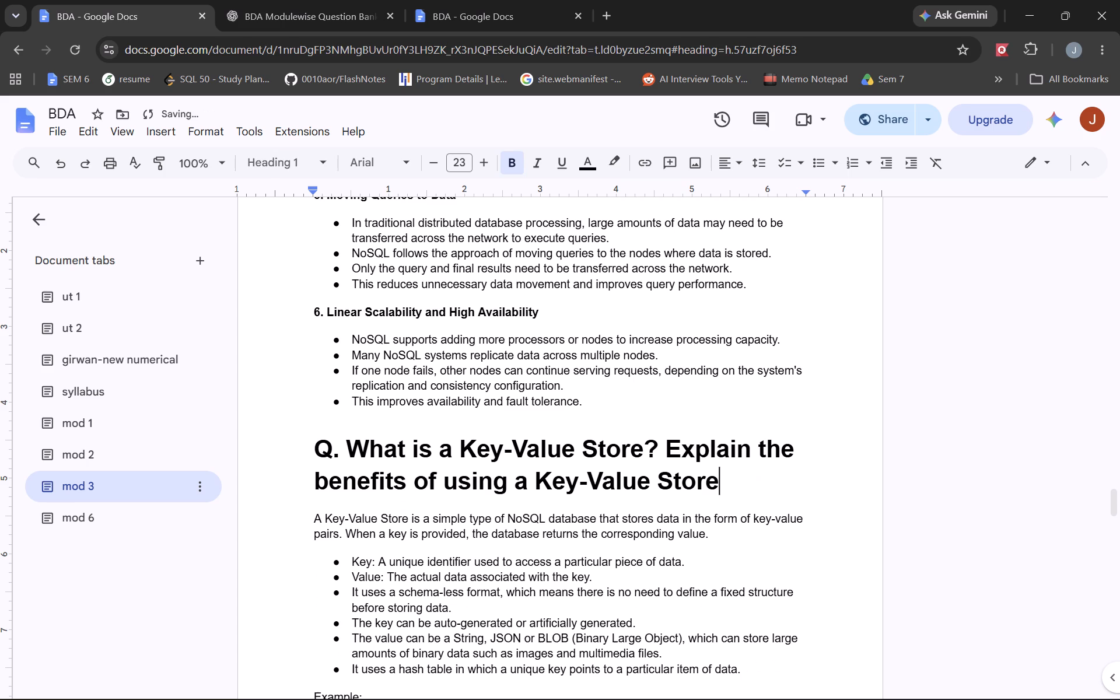
Set the Key-Value Store question heading's font size to 17.
drag(737, 480, 316, 461)
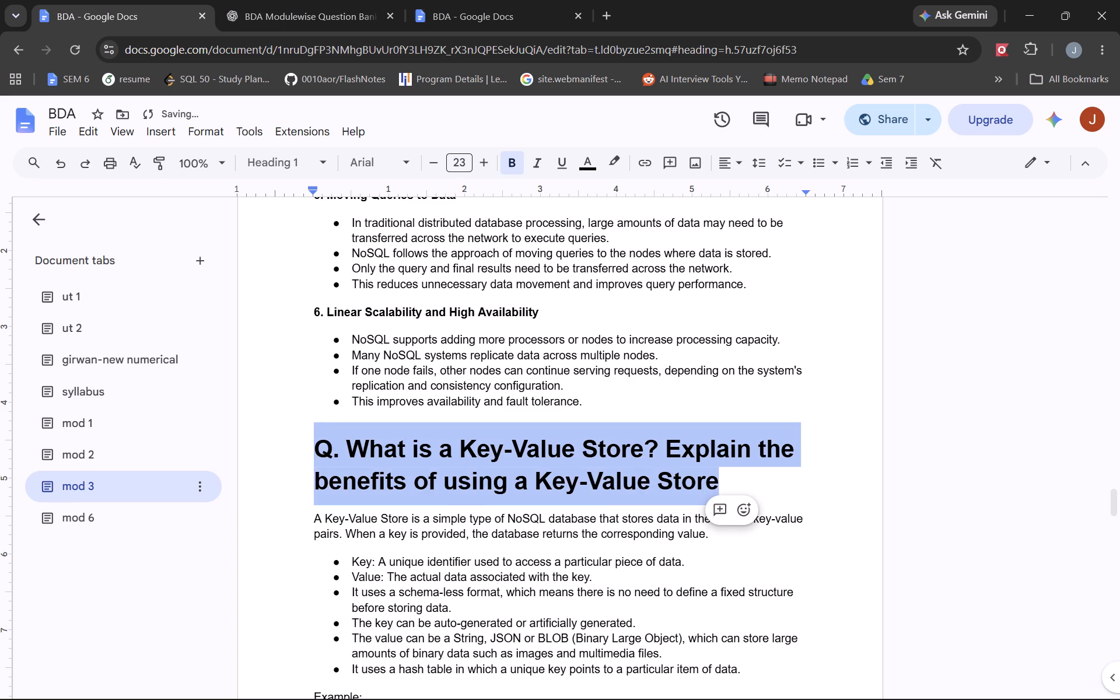
click(459, 164)
text(17)
key(Return)
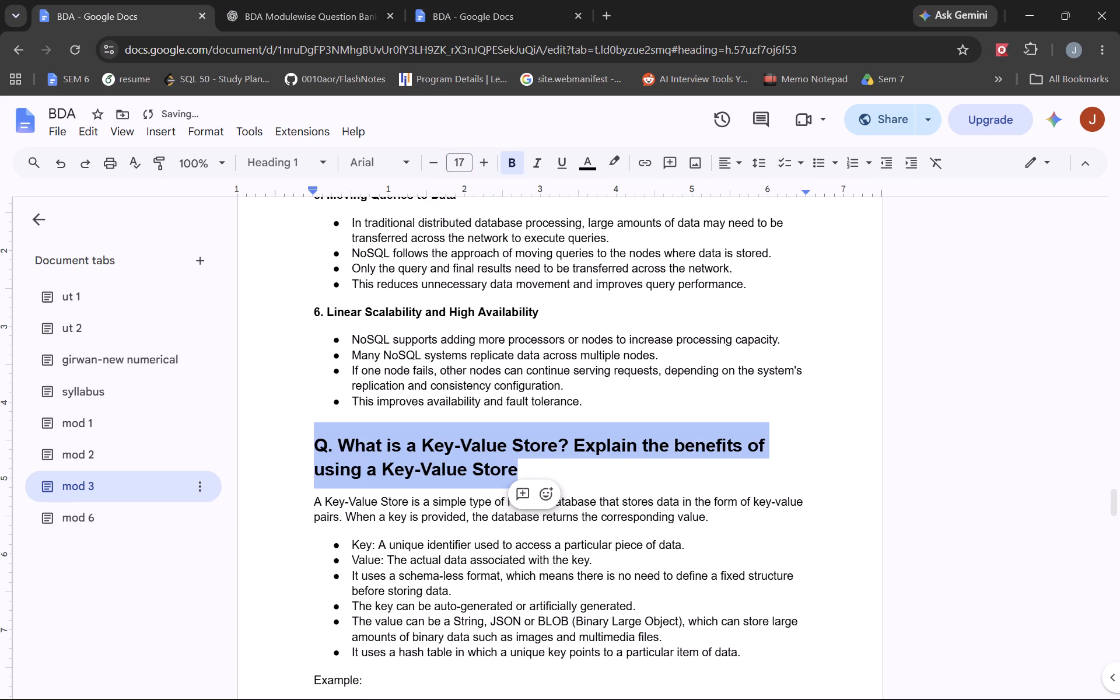
click(621, 477)
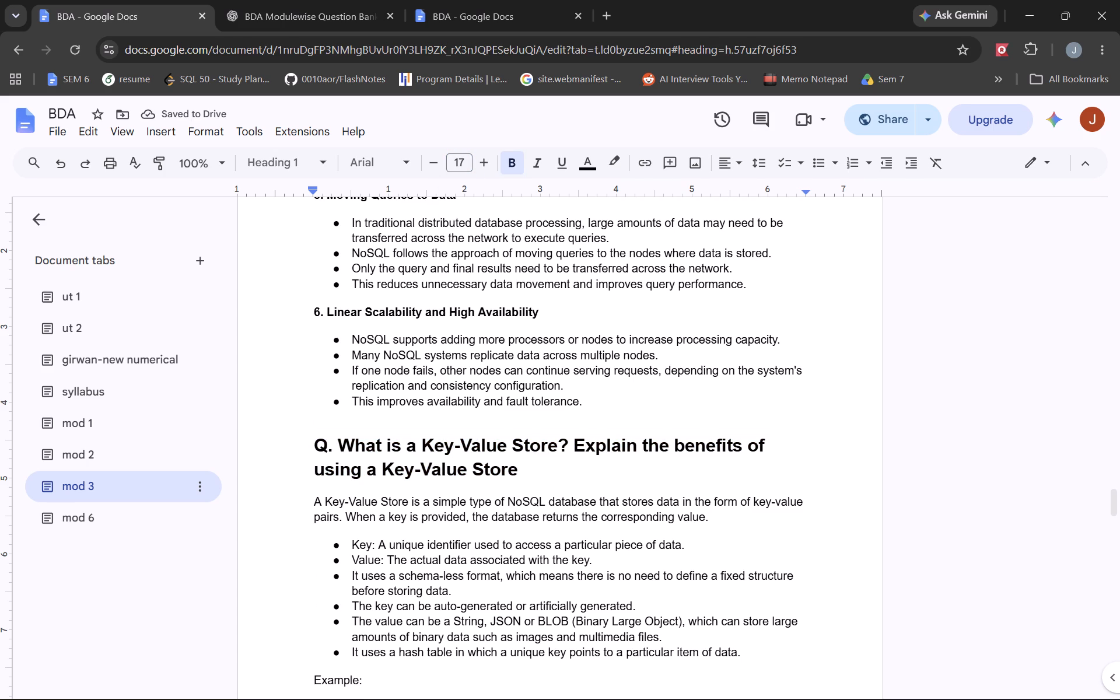
Make the "Key:" and "Value:" labels bold in the first two bullets of the Key-Value Store answer.
scroll(621, 477, down, 1)
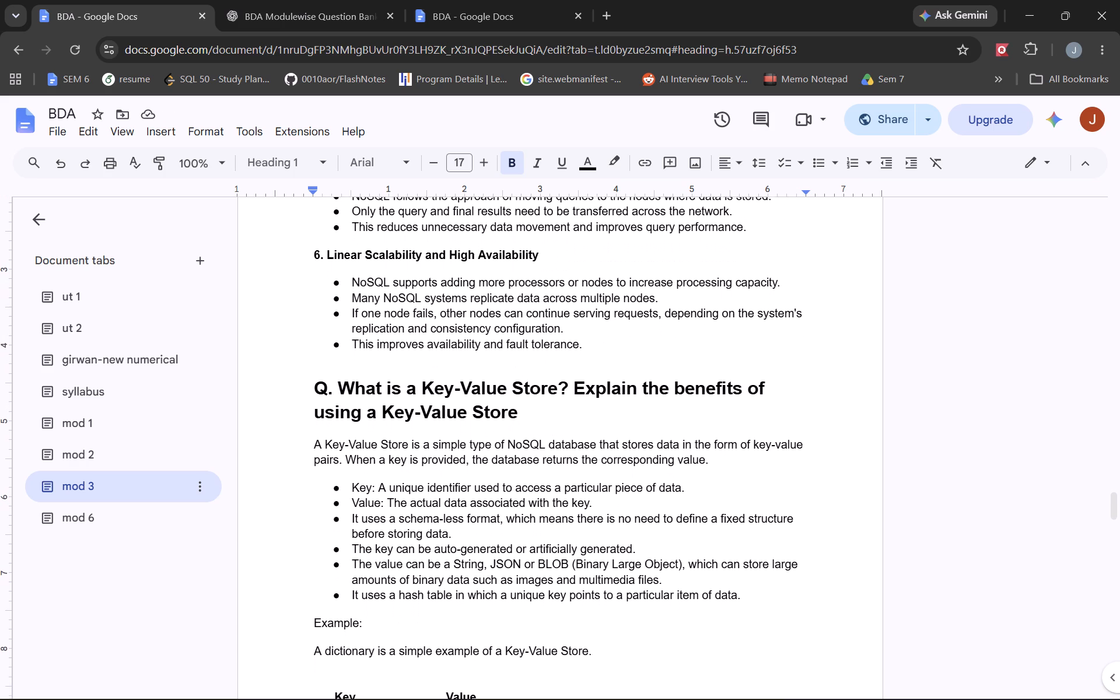
scroll(621, 477, down, 1)
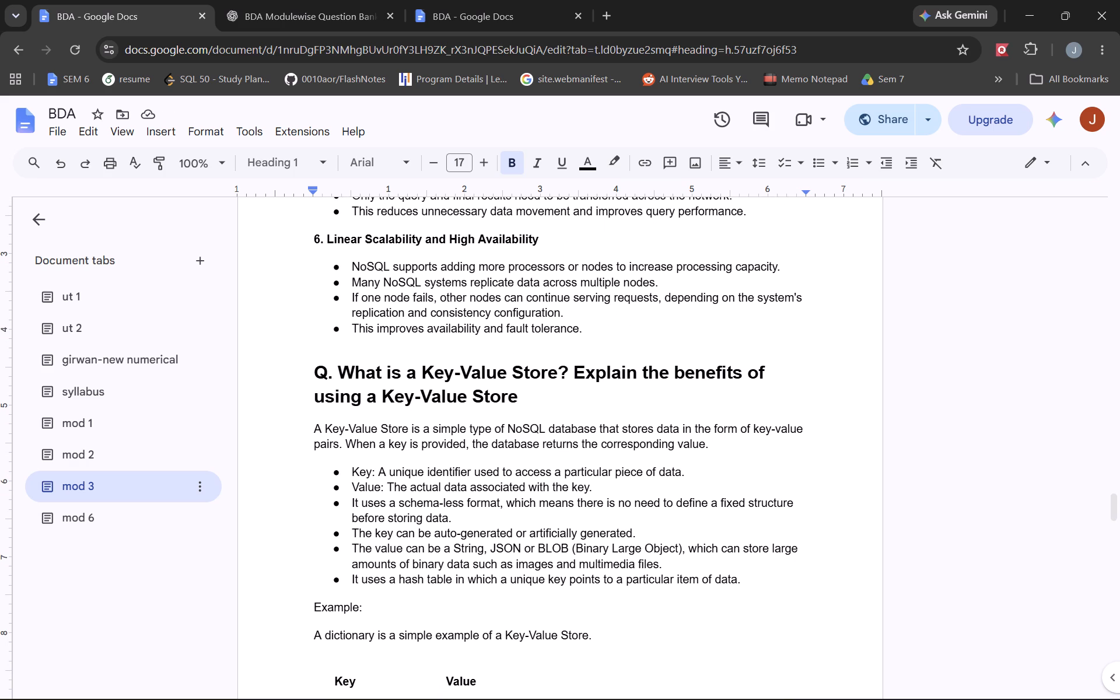
drag(348, 472, 380, 473)
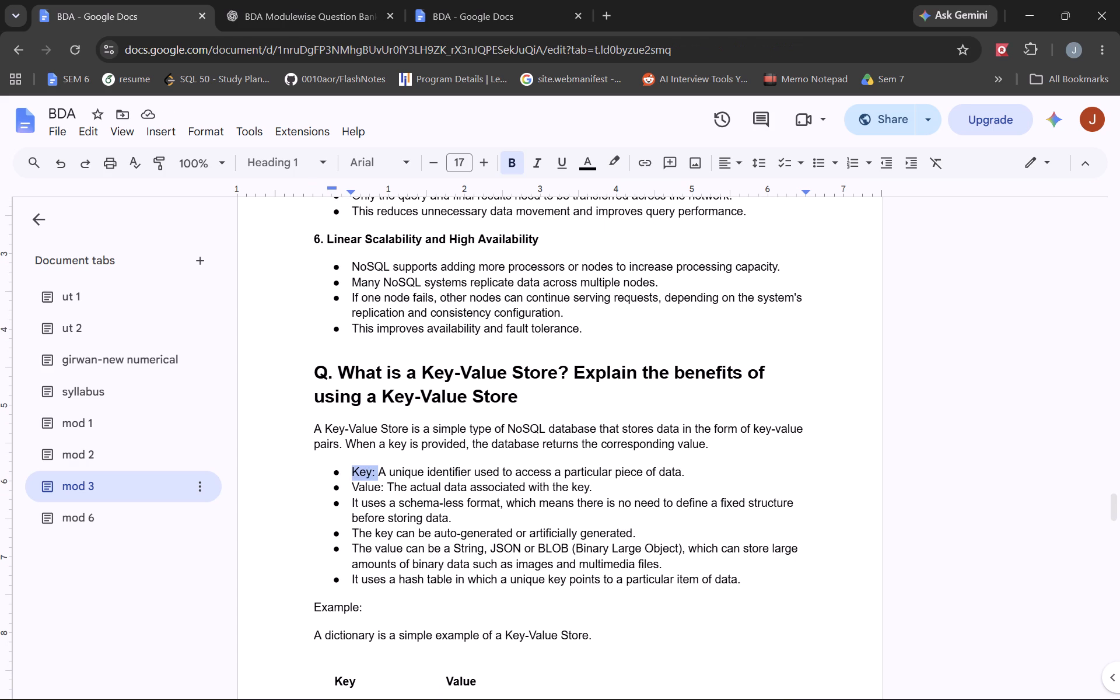
drag(380, 473, 380, 474)
key(ctrl+b)
drag(345, 488, 383, 485)
key(ctrl+b)
Read through the remaining definition bullets of the Key-Value Store answer and the dictionary example table below them.
scroll(383, 485, down, 1)
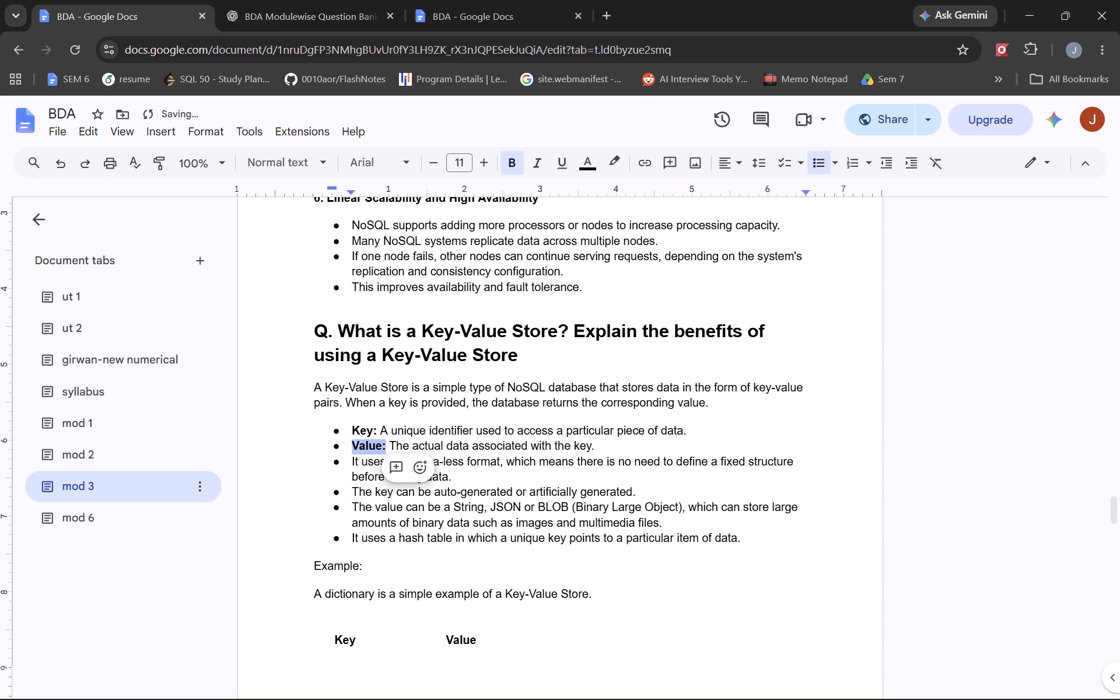
click(394, 494)
drag(351, 466, 362, 466)
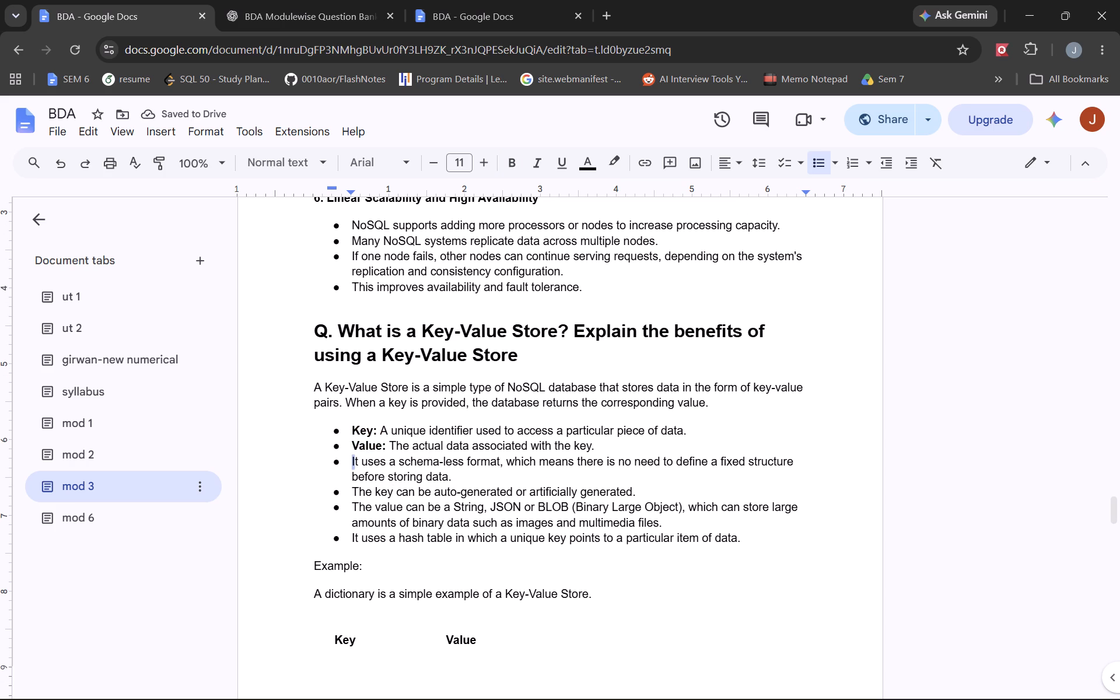
drag(362, 466, 459, 475)
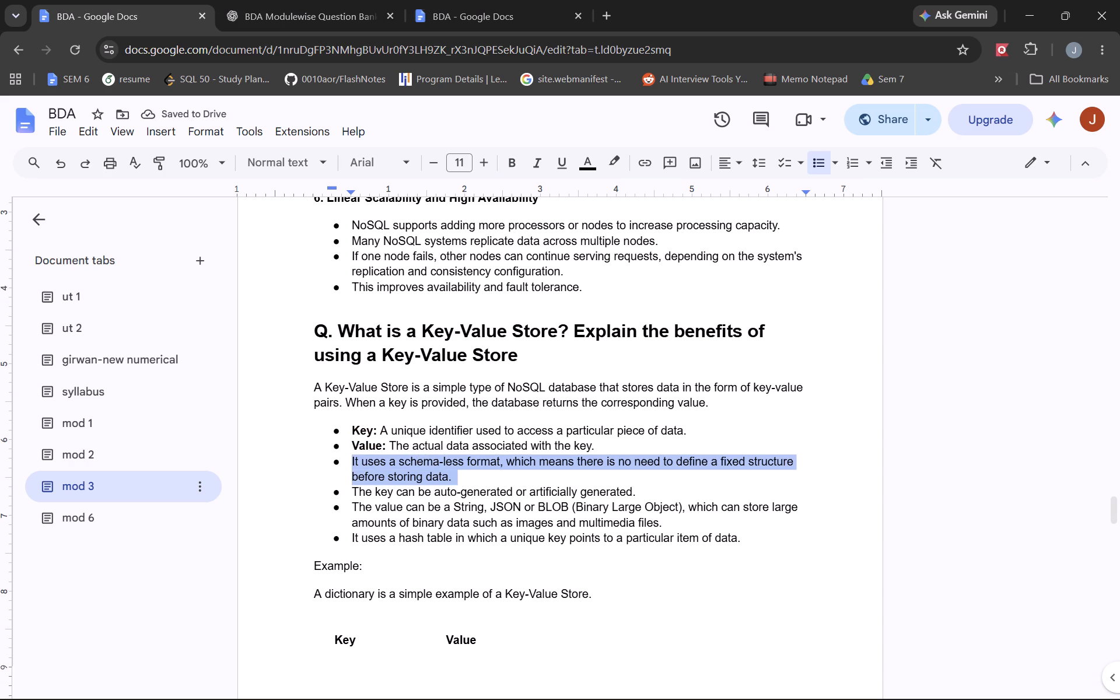
drag(459, 475, 460, 477)
click(460, 477)
scroll(460, 477, down, 1)
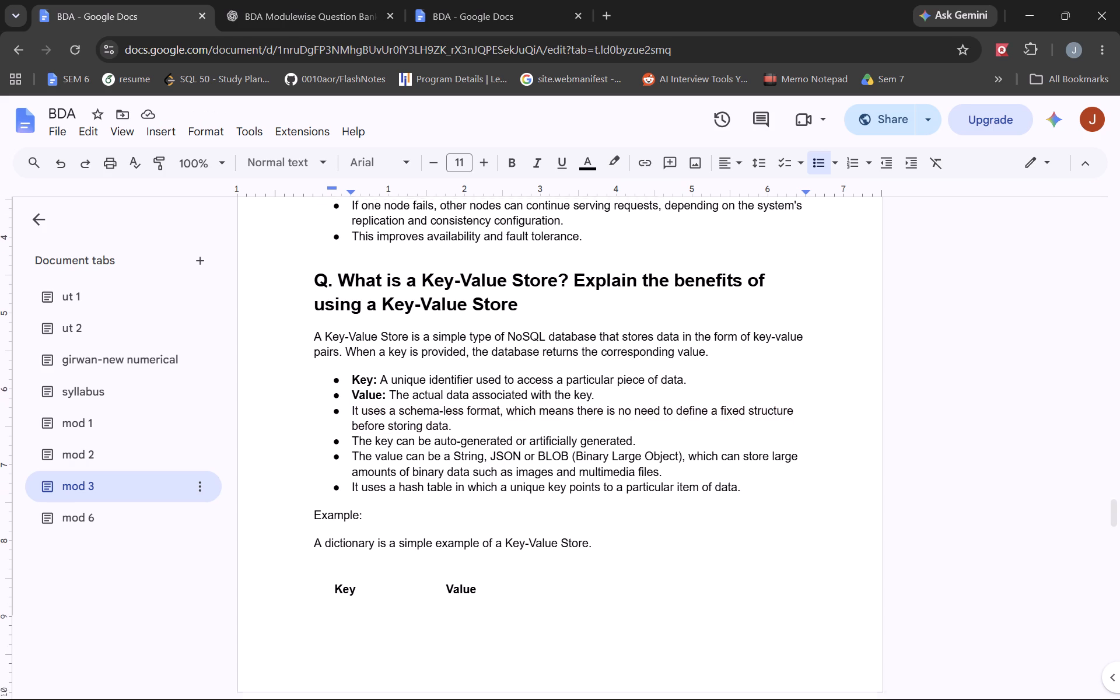
scroll(460, 477, down, 1)
drag(354, 445, 550, 430)
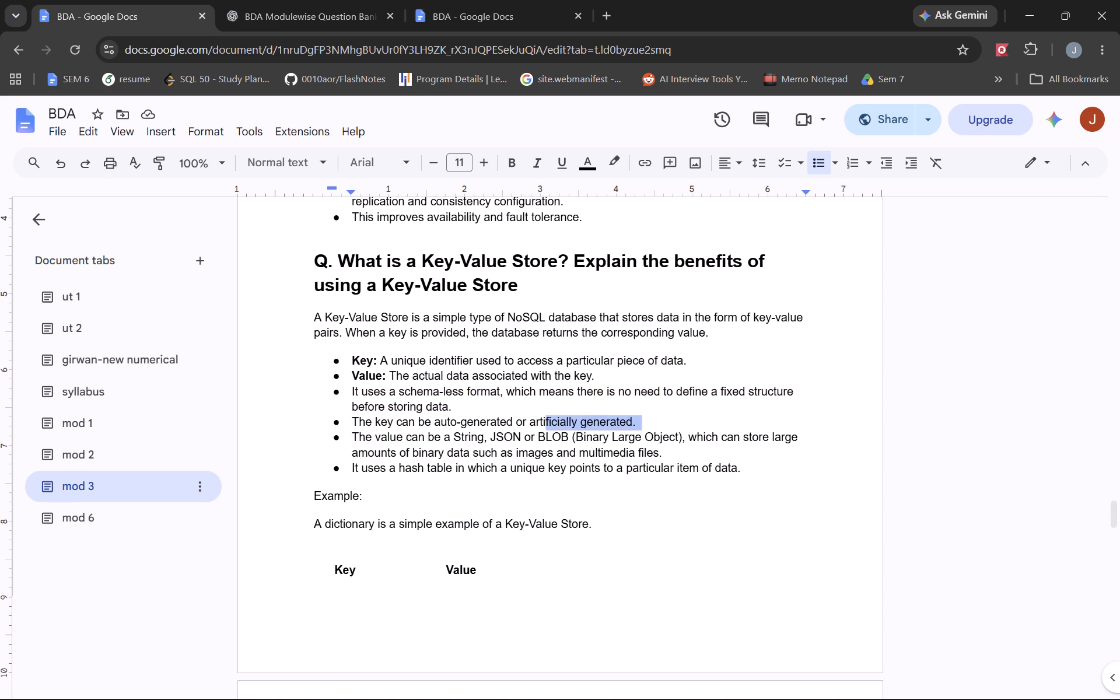
drag(550, 430, 655, 449)
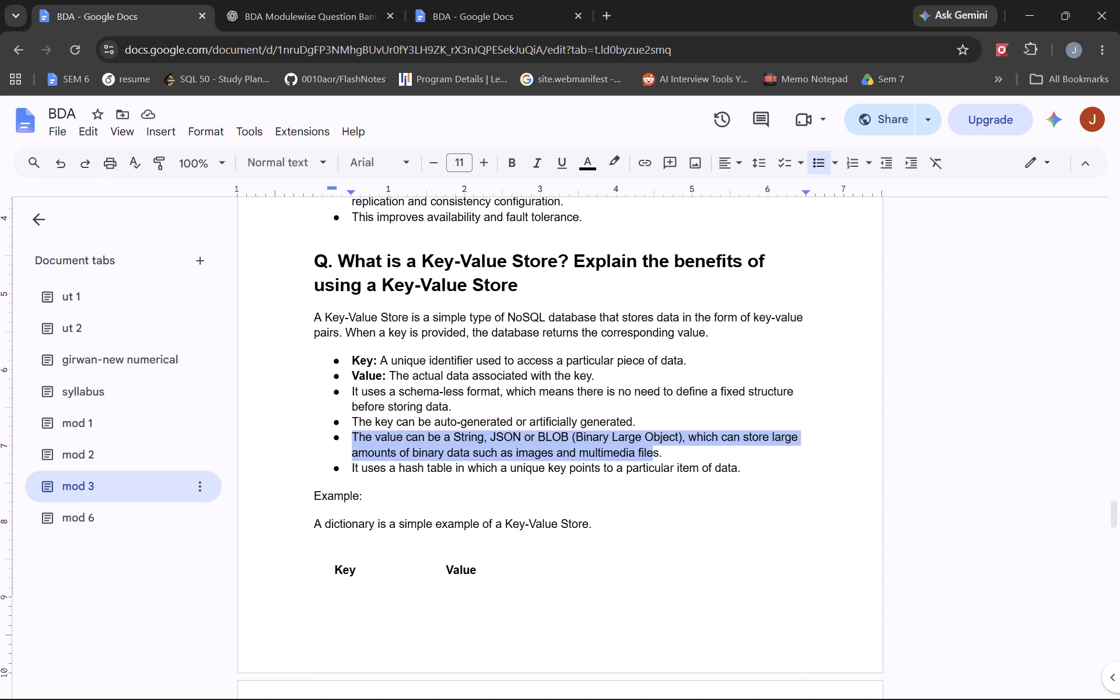
scroll(655, 449, down, 1)
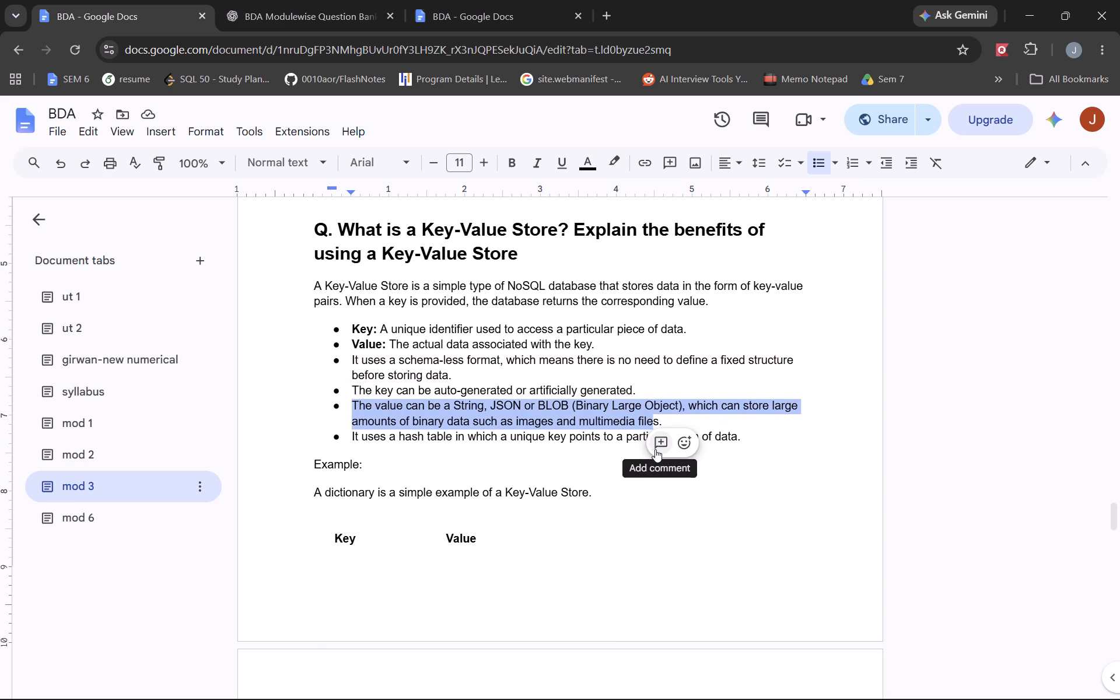
click(582, 442)
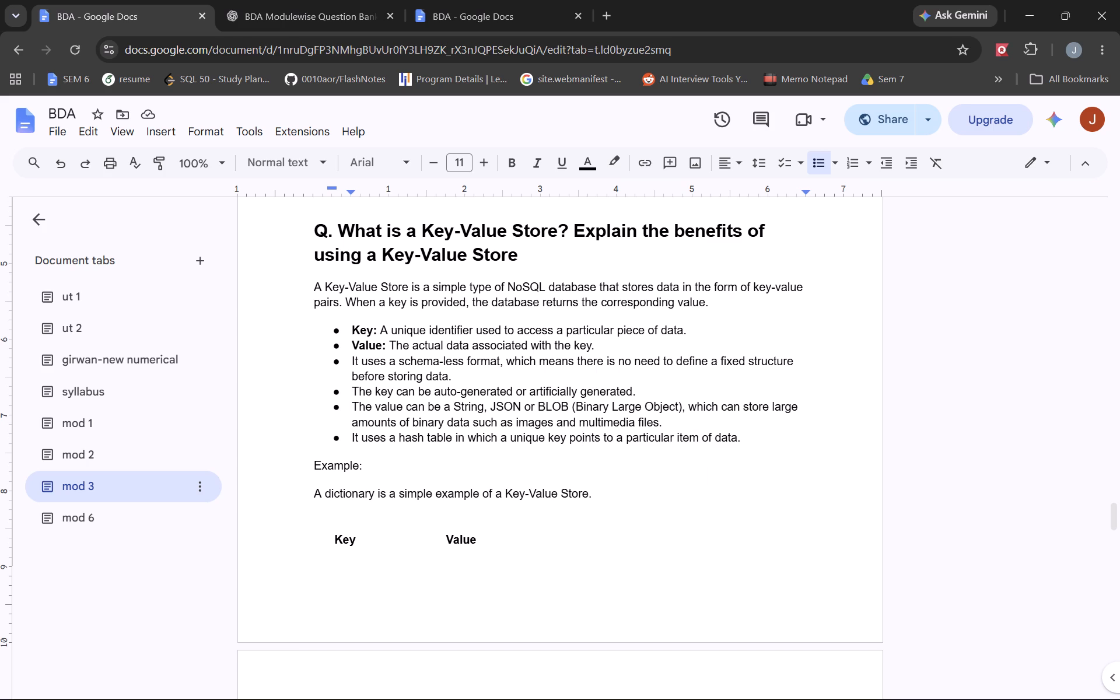
scroll(582, 442, down, 2)
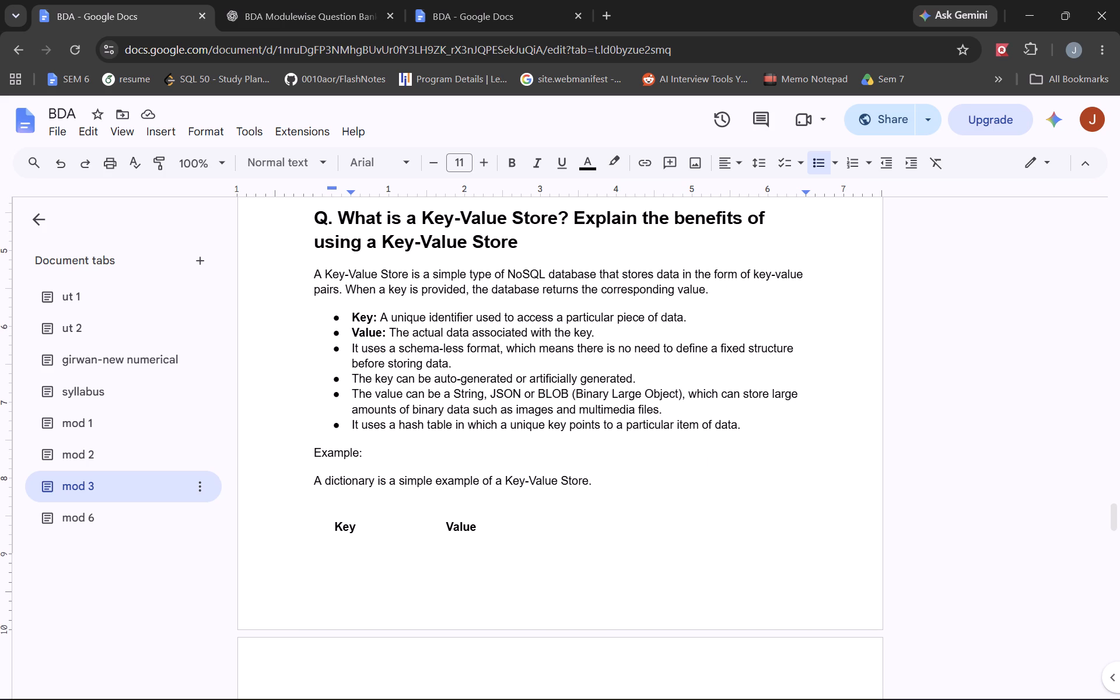
scroll(582, 442, down, 4)
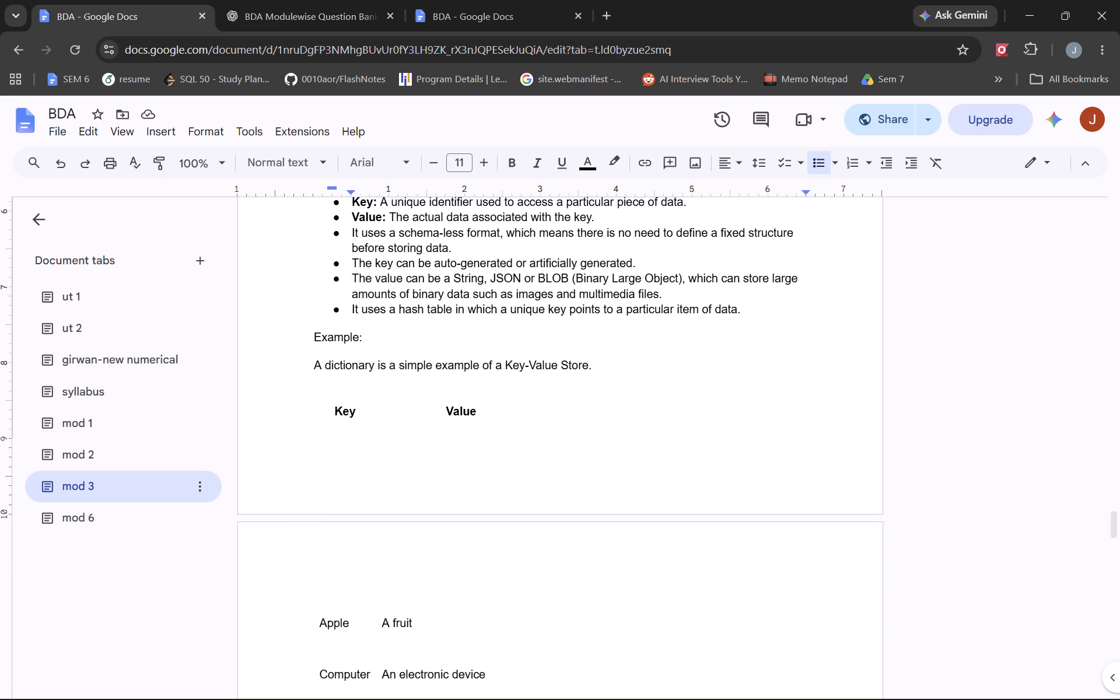
scroll(426, 536, down, 2)
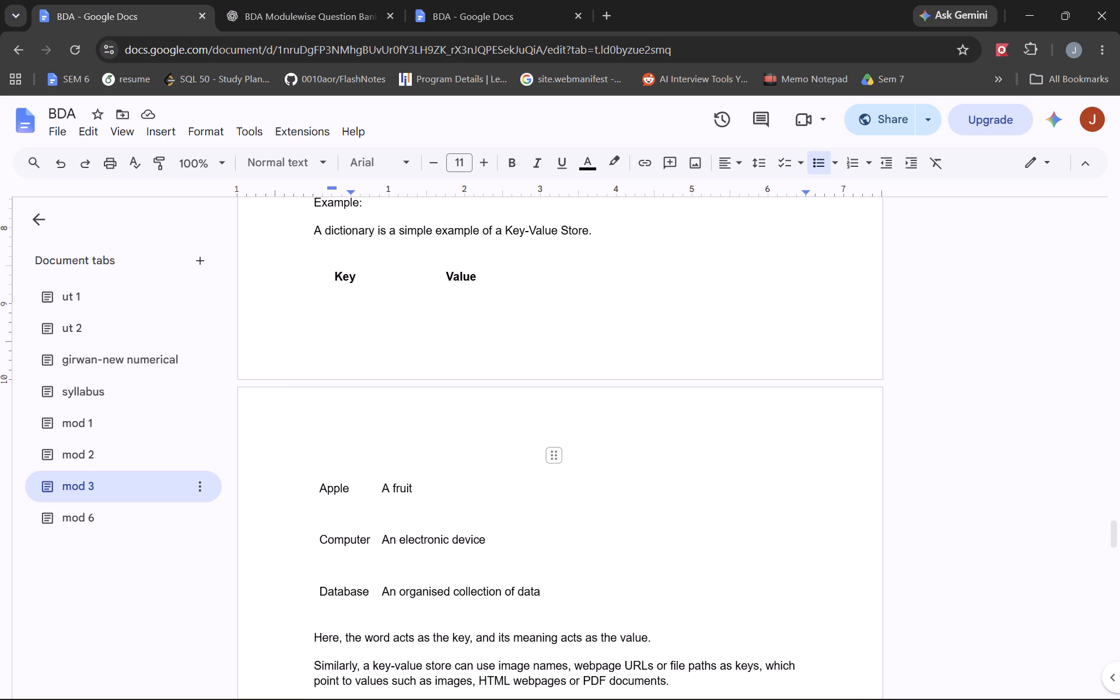
Widen the Key column of the dictionary example table slightly.
drag(376, 567, 383, 568)
drag(383, 568, 382, 567)
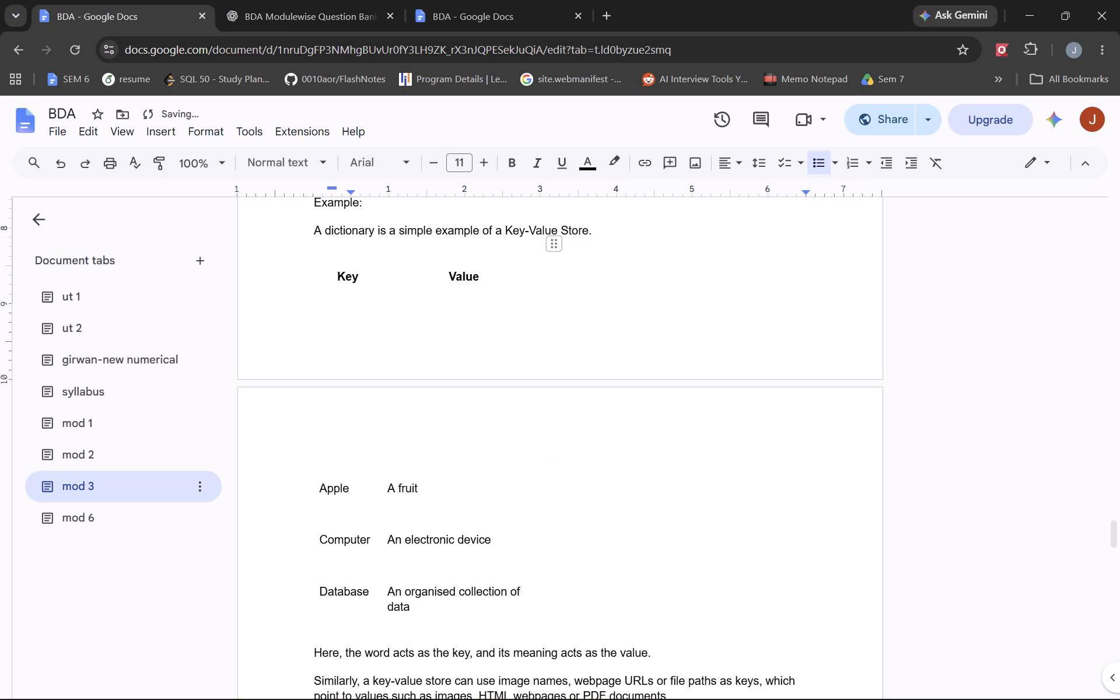
Remove the centring from the "Value" header of the dictionary example table and indent it with four spaces.
click(452, 279)
key(BackSpace)
key(space)
key(space)
key(space)
key(space)
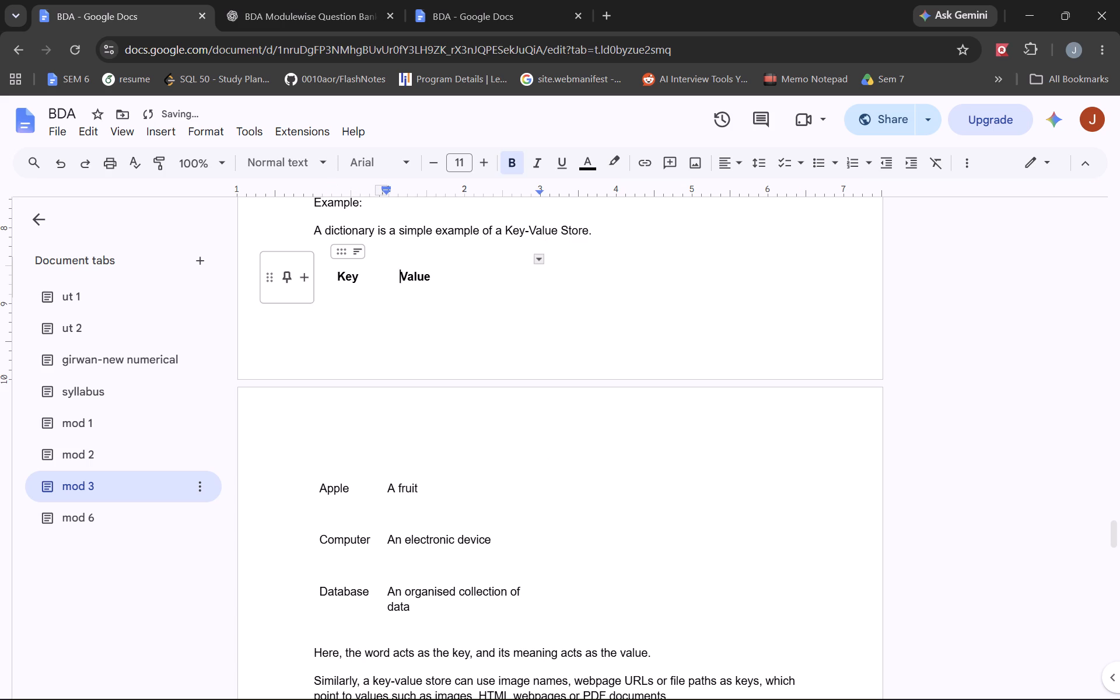
Insert a line break before both the "Key" and "Value" headers to move them onto the page with the table's rows.
click(334, 279)
key(Return)
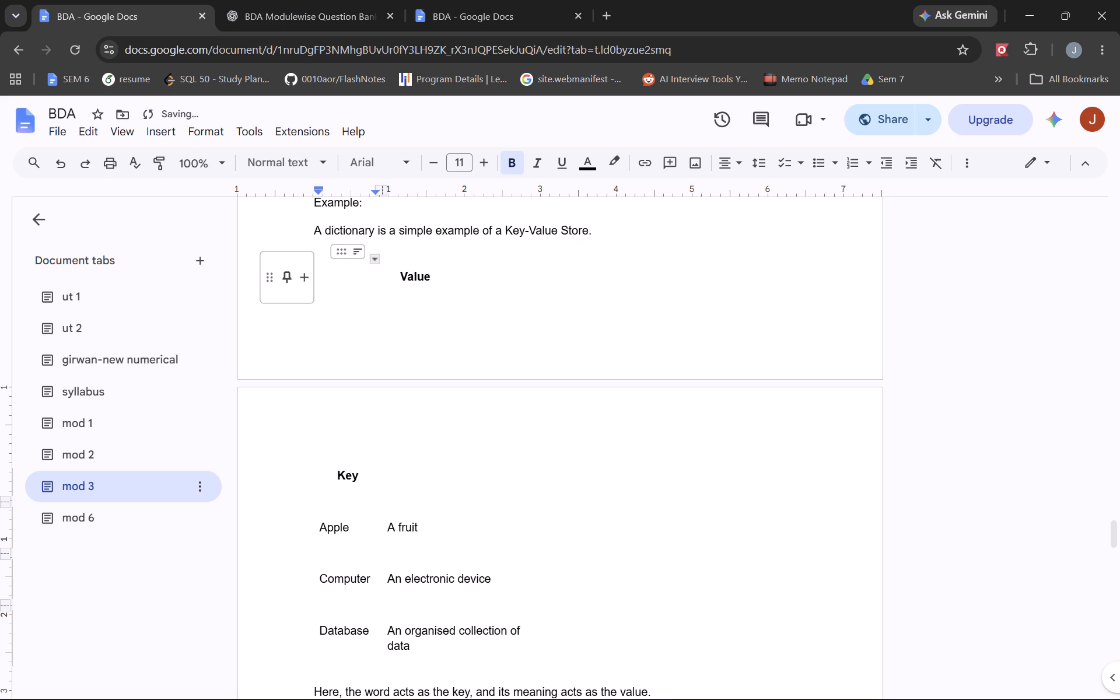
click(400, 279)
key(Return)
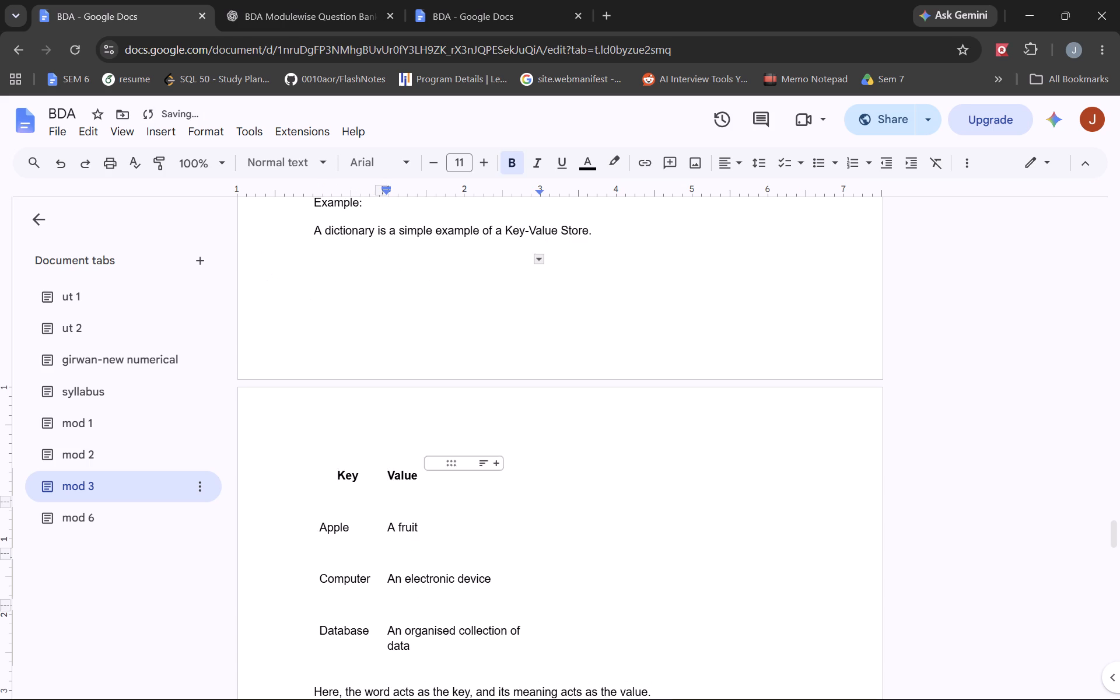
Widen the Value column so that "An organised collection of data" fits on one line.
drag(548, 540, 583, 541)
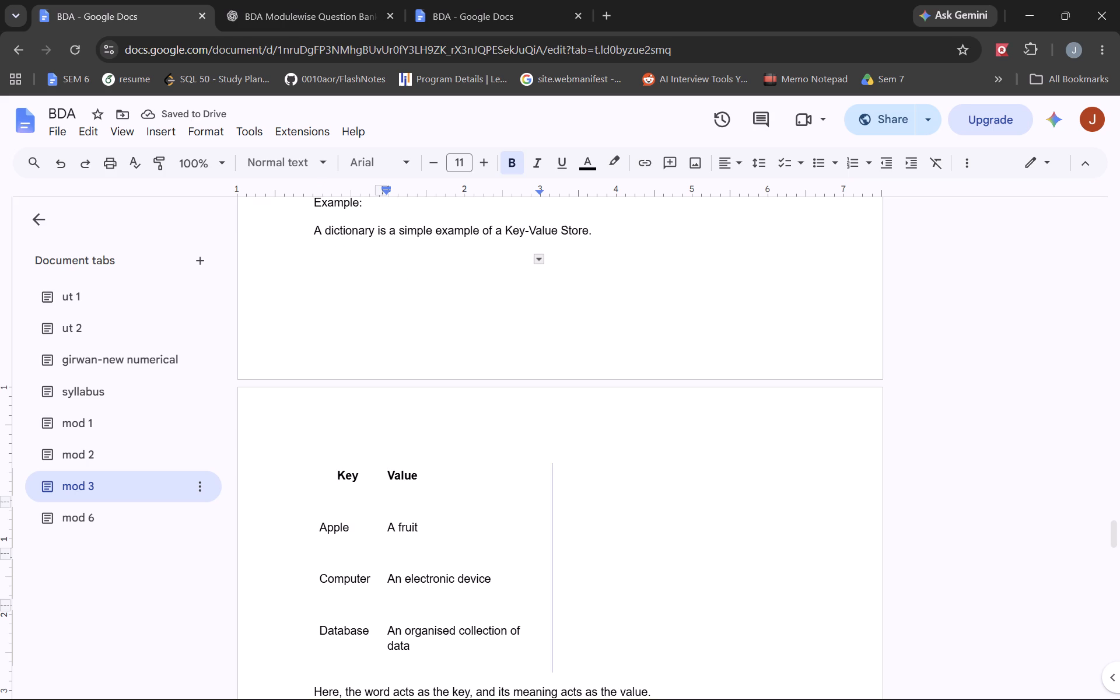
drag(583, 541, 646, 541)
Indent the "Value" and "Key" table headers with three spaces each, removing the centring from "Key".
key(space)
key(space)
key(space)
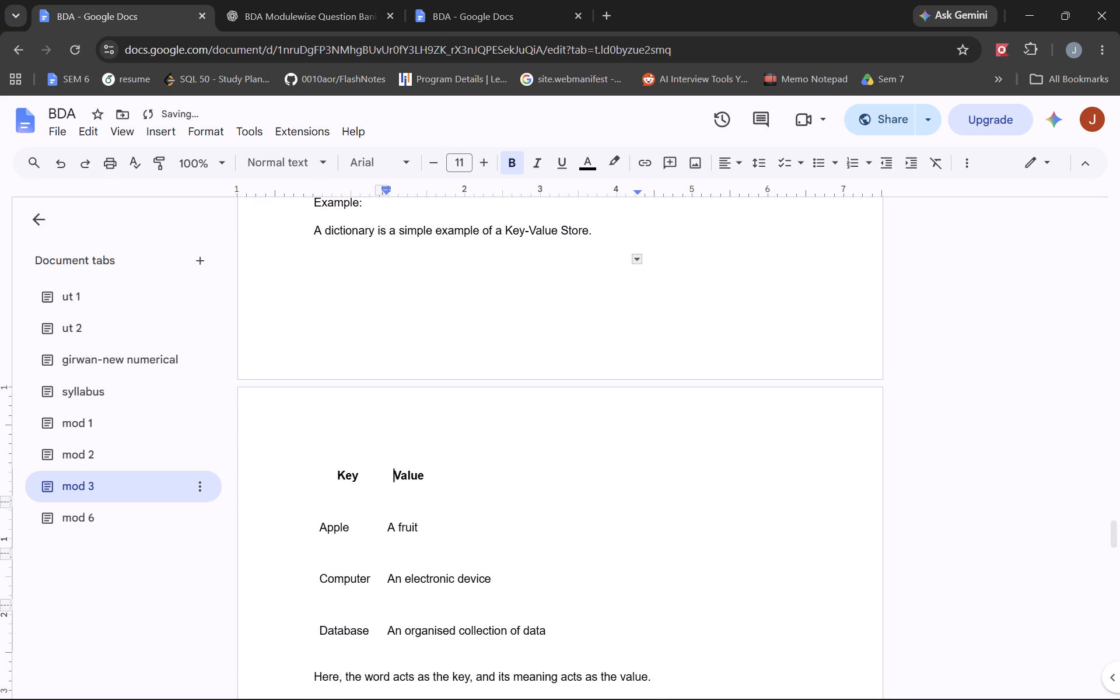
scroll(428, 546, up, 1)
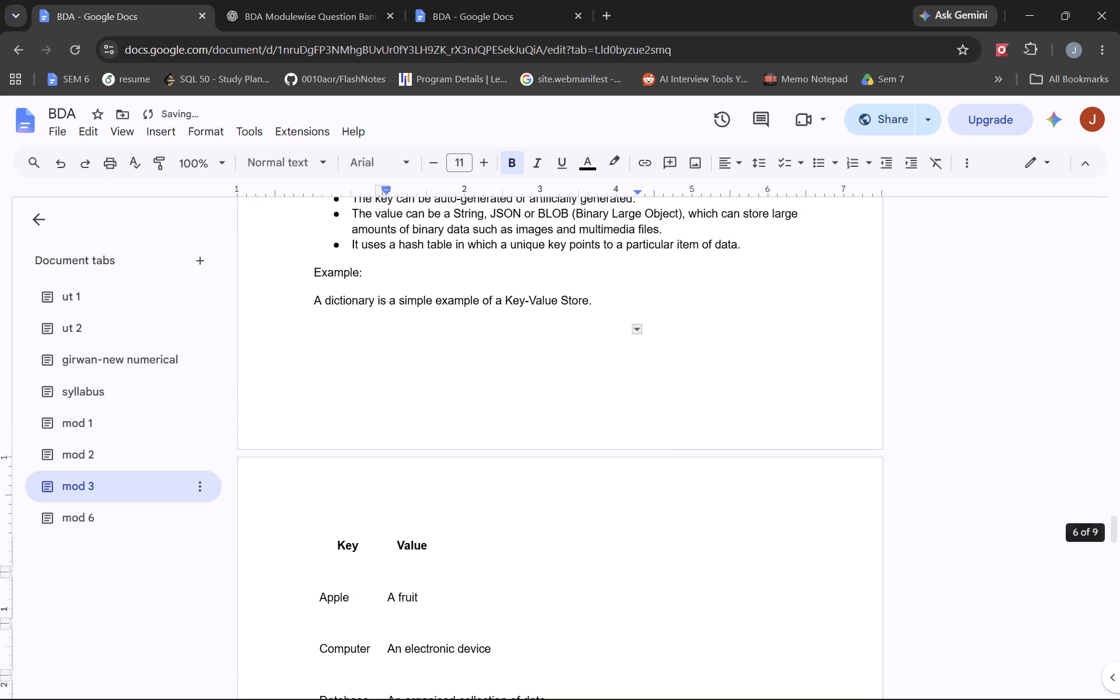
scroll(428, 546, up, 1)
scroll(428, 546, down, 3)
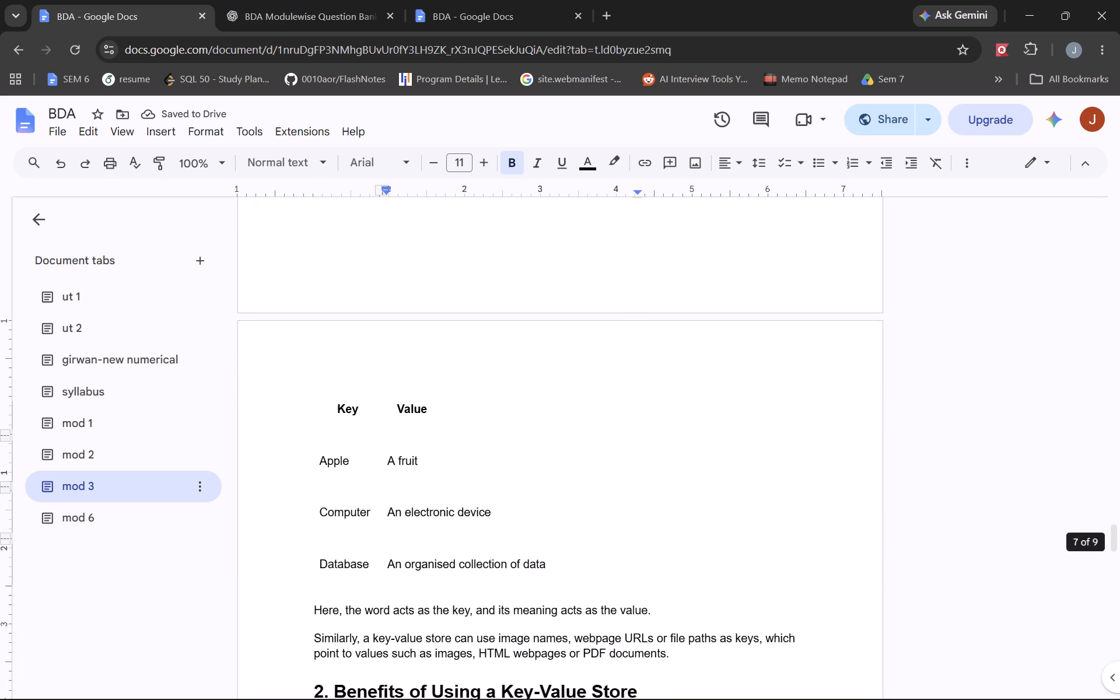
scroll(428, 546, down, 1)
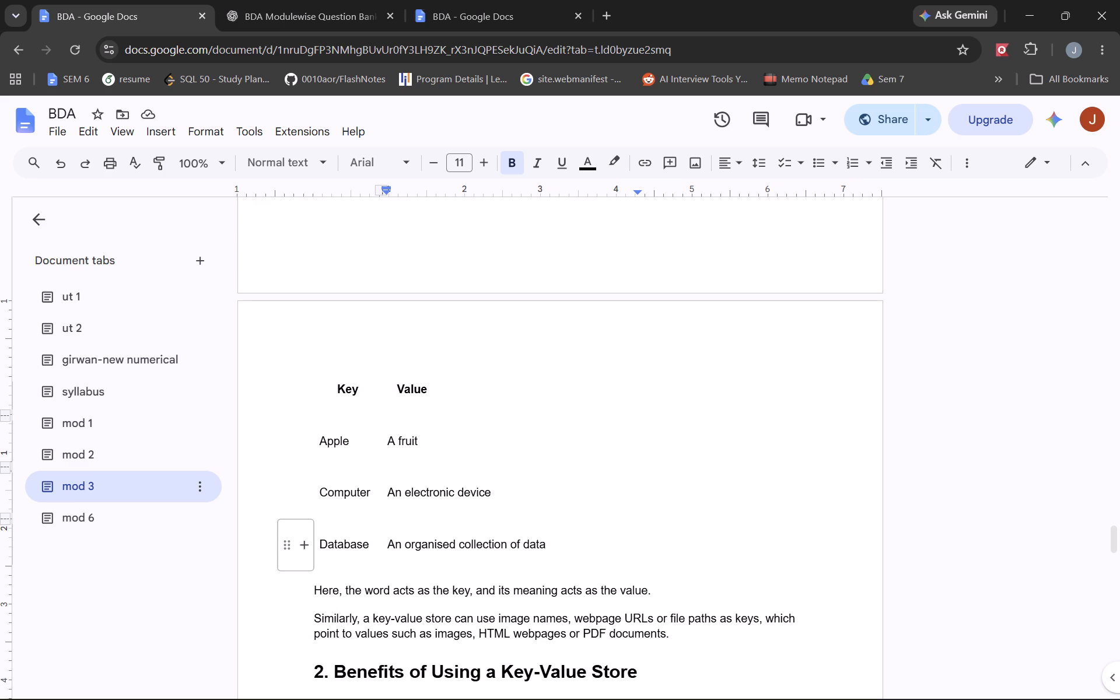
click(337, 391)
key(BackSpace)
key(space)
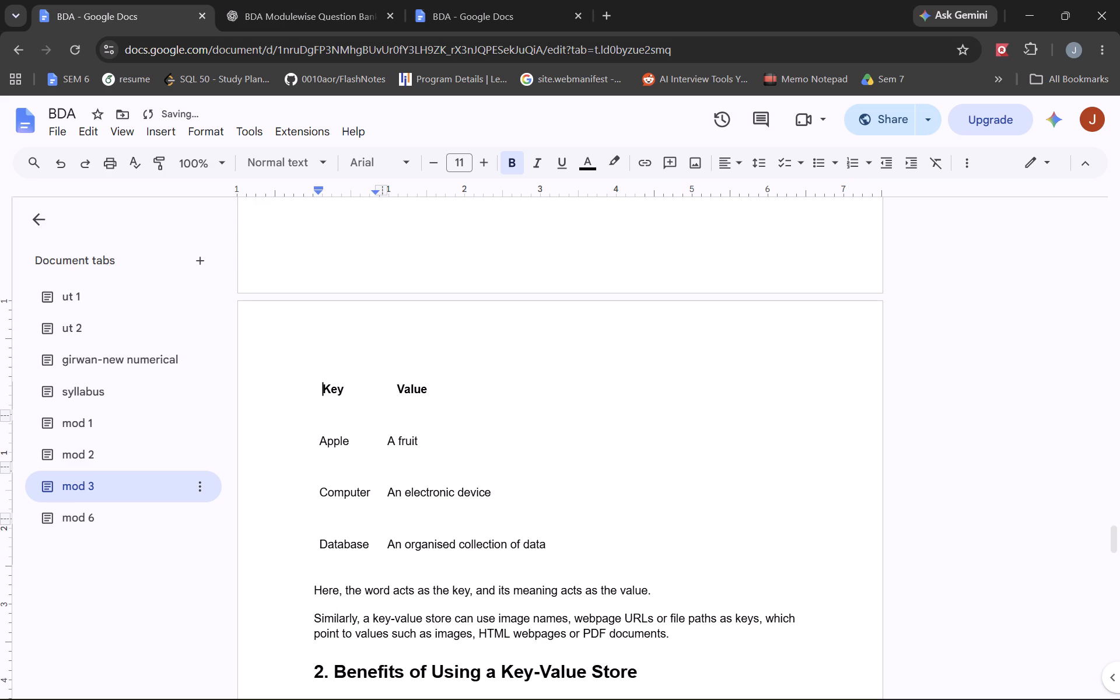
key(space)
key(space)
key(space)
key(BackSpace)
Read the paragraph below the table on using image names, webpage URLs or file paths as keys.
scroll(573, 547, down, 2)
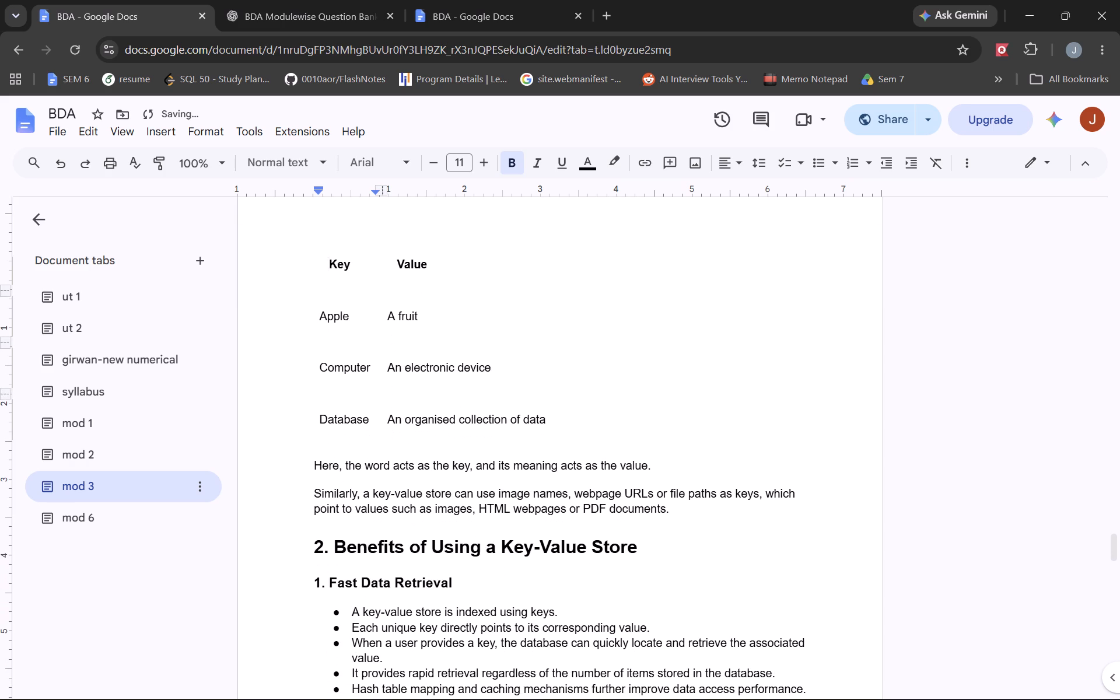
drag(293, 501, 576, 514)
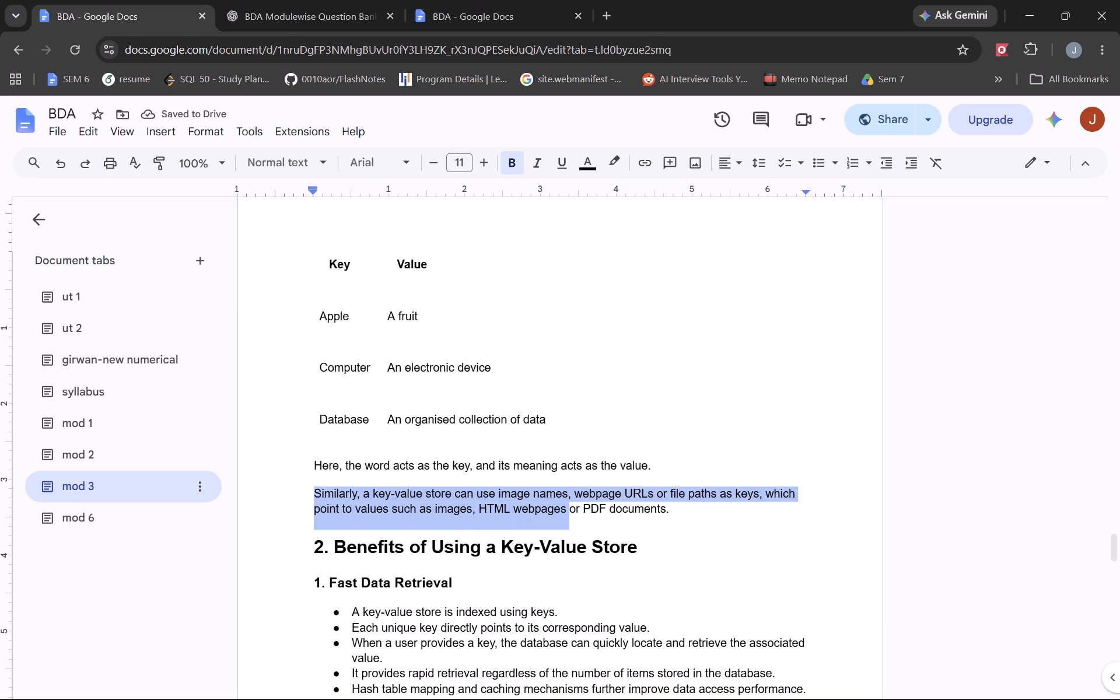
drag(576, 514, 607, 512)
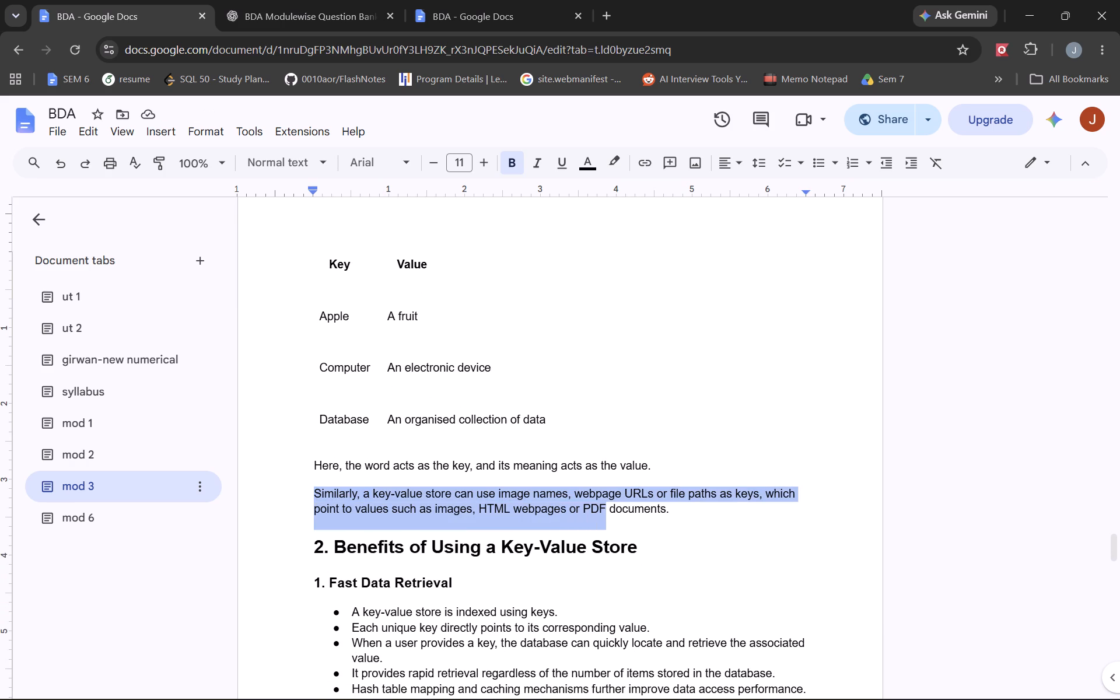
drag(607, 512, 683, 517)
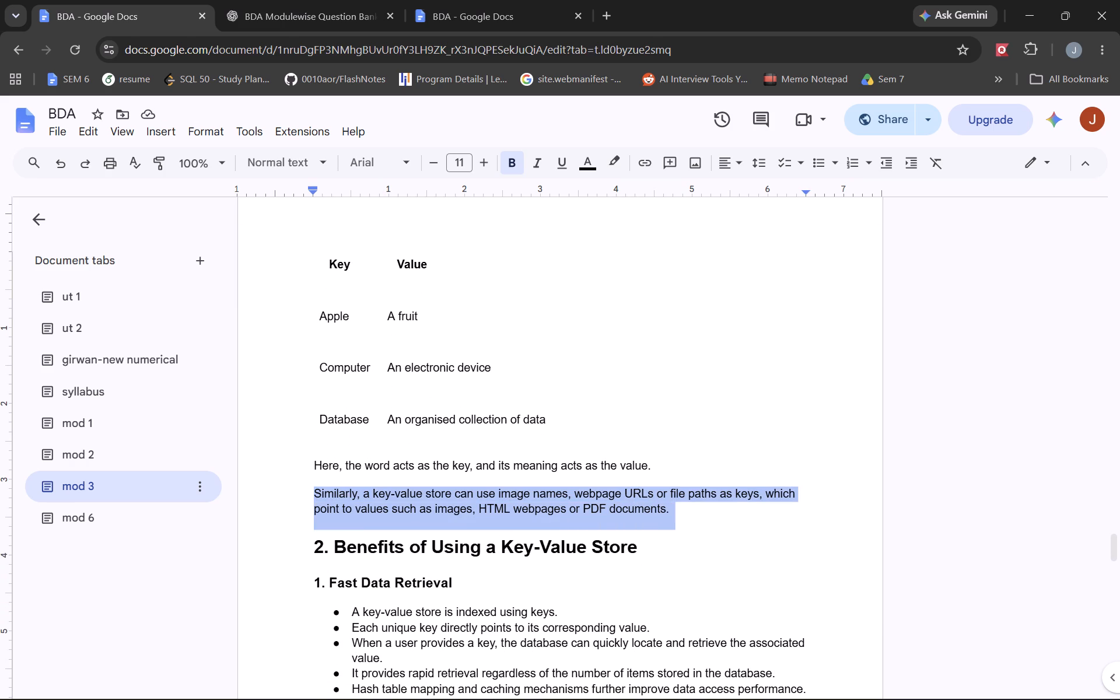
drag(683, 517, 685, 517)
click(663, 485)
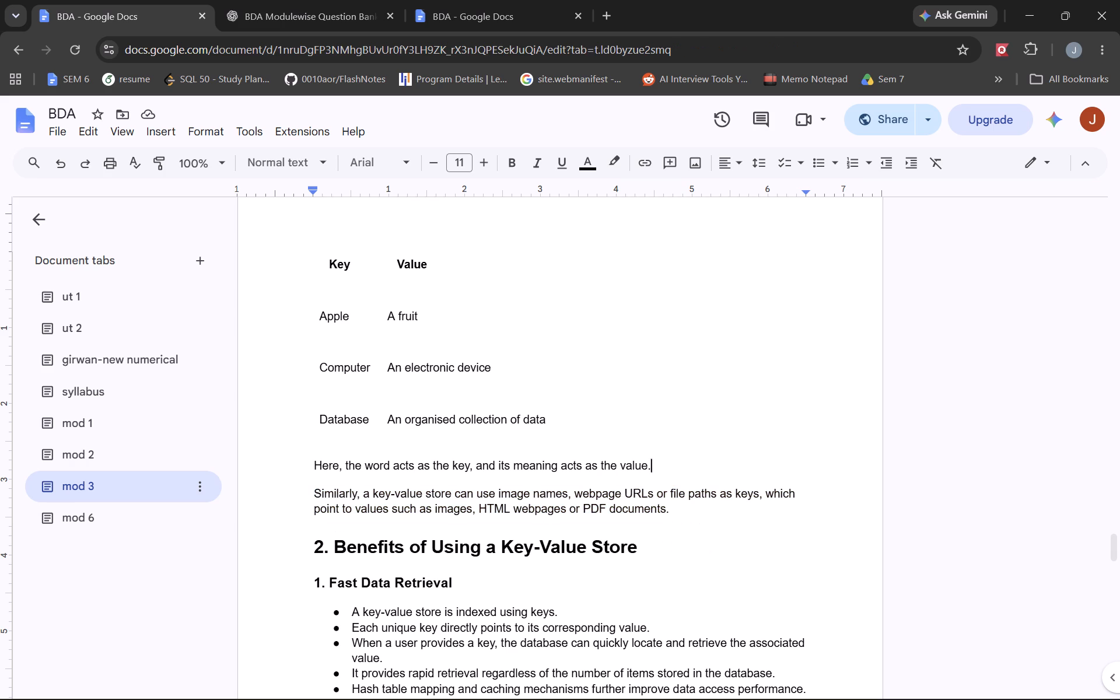
drag(376, 503, 559, 524)
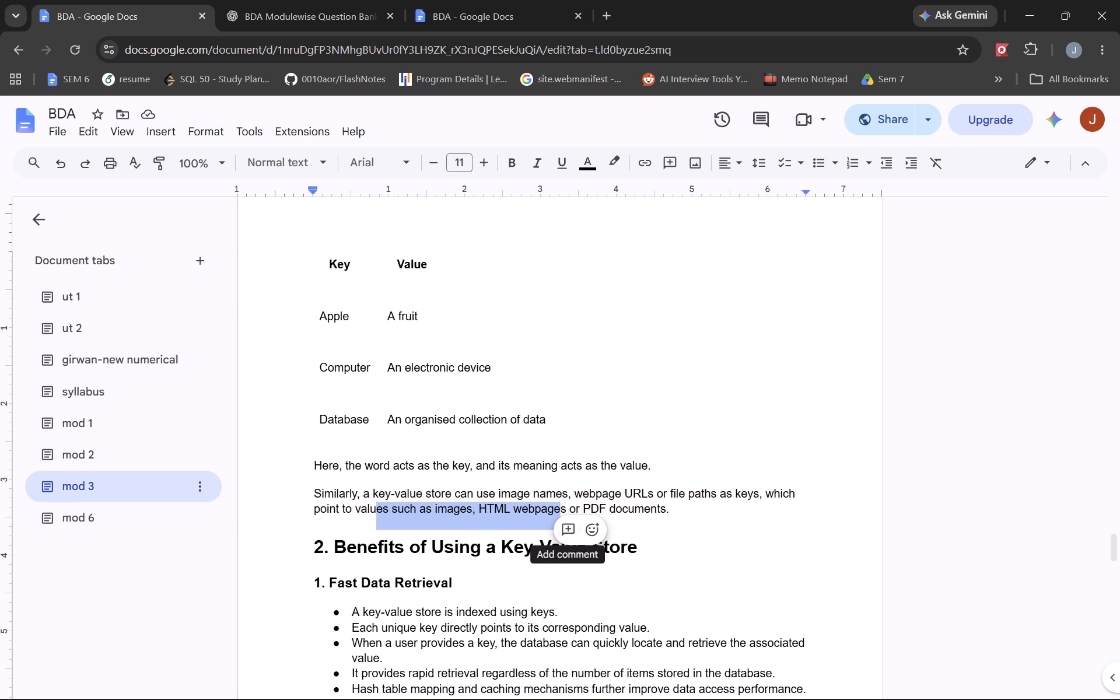
click(649, 508)
scroll(649, 508, down, 2)
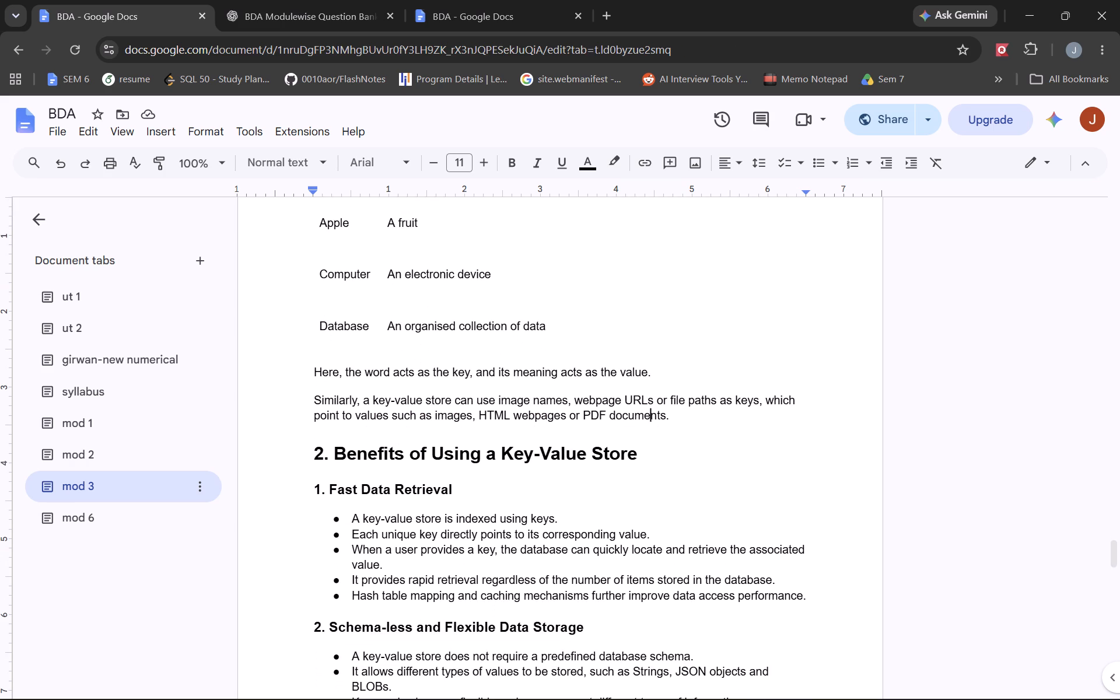
Delete the comma after "images" in the paragraph beginning "Similarly, a key-value store".
click(477, 417)
key(BackSpace)
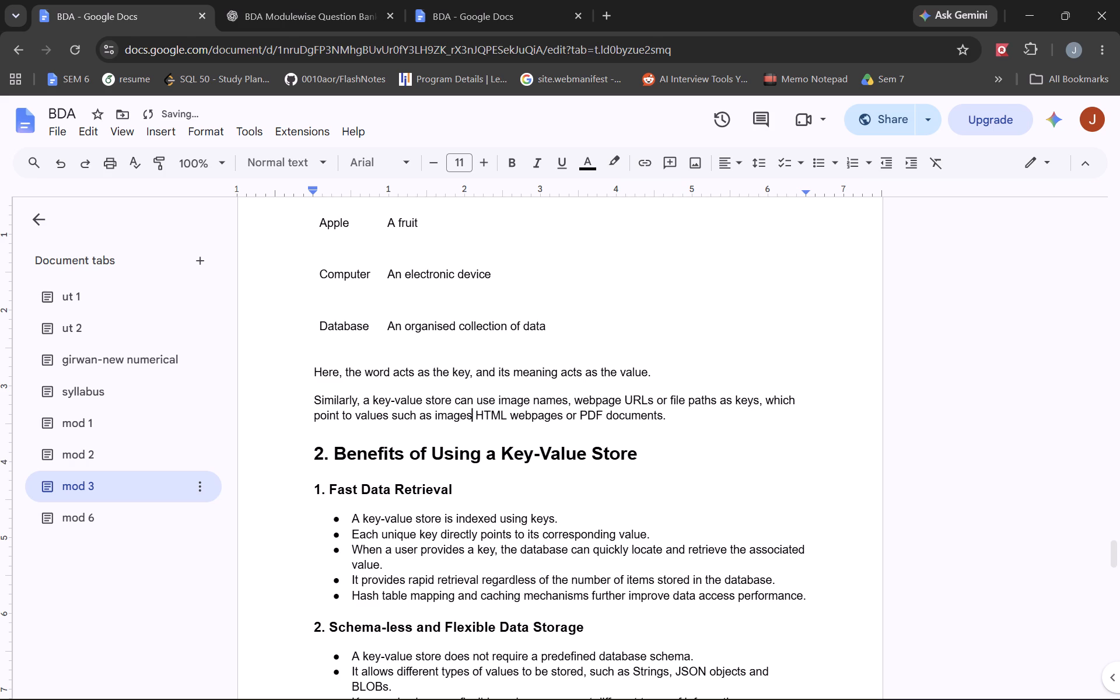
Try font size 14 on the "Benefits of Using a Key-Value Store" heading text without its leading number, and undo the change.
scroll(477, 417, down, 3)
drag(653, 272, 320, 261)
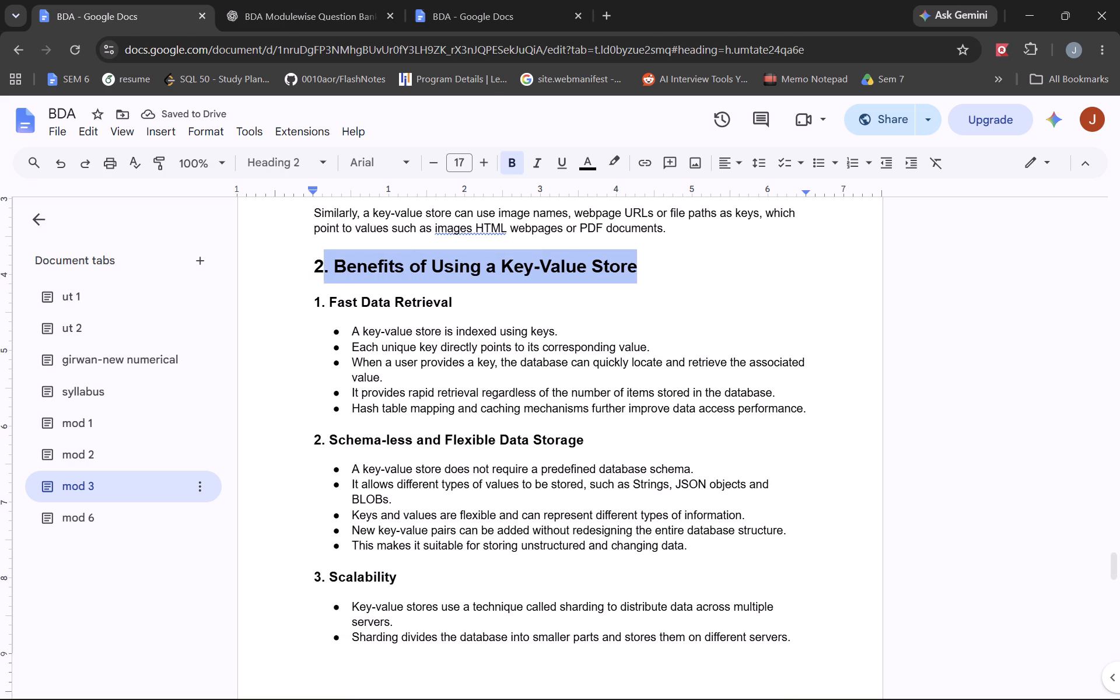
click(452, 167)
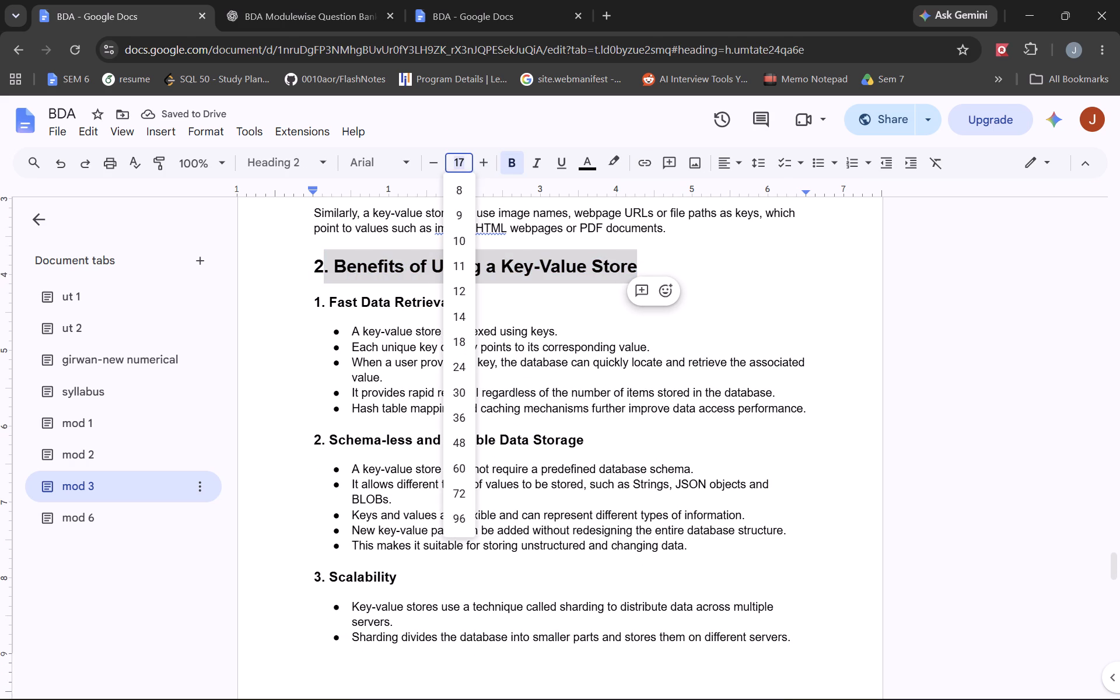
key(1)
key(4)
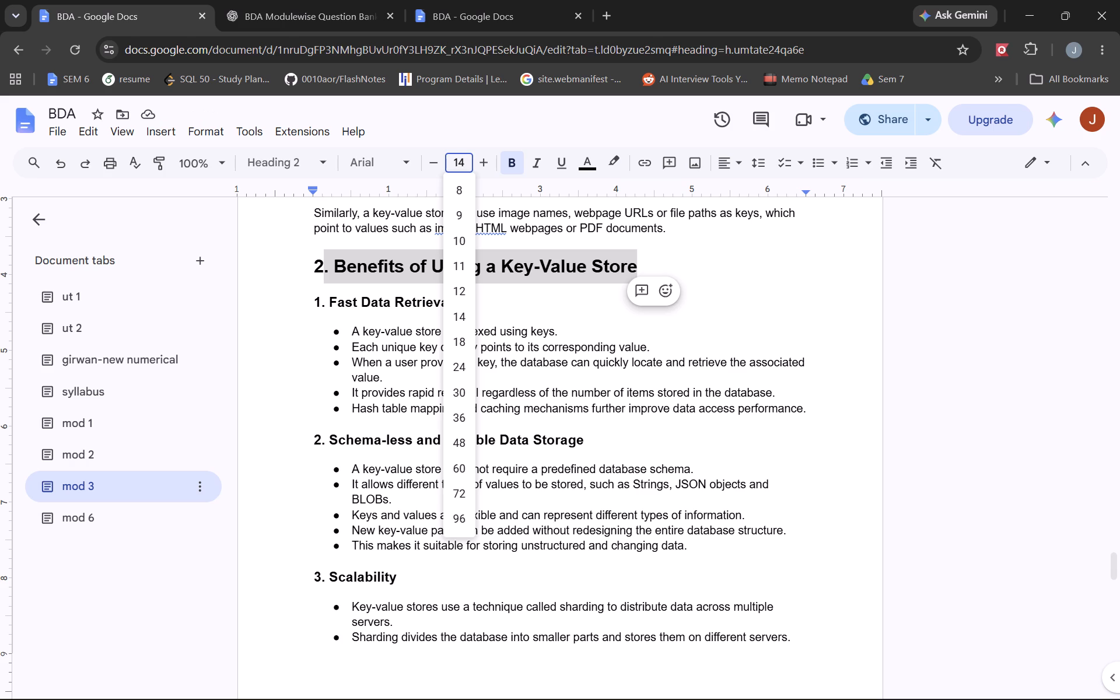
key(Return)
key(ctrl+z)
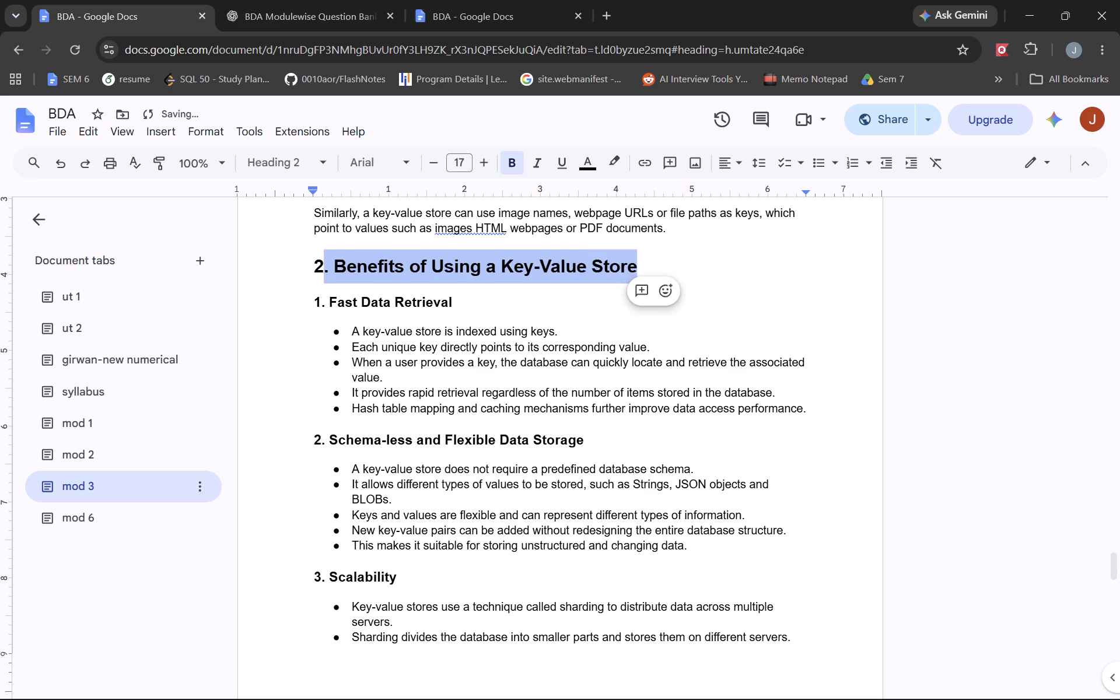
Set the whole heading "2. Benefits of Using a Key-Value Store", including its number, to font size 14.
drag(653, 265, 297, 281)
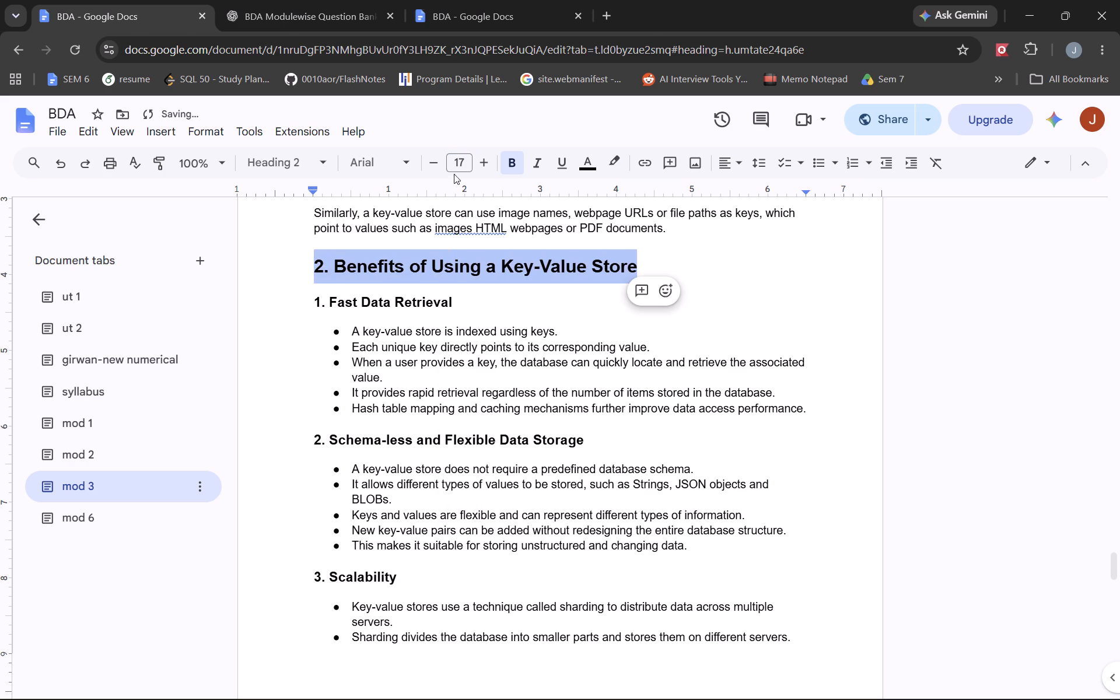
click(454, 172)
text(14)
key(Return)
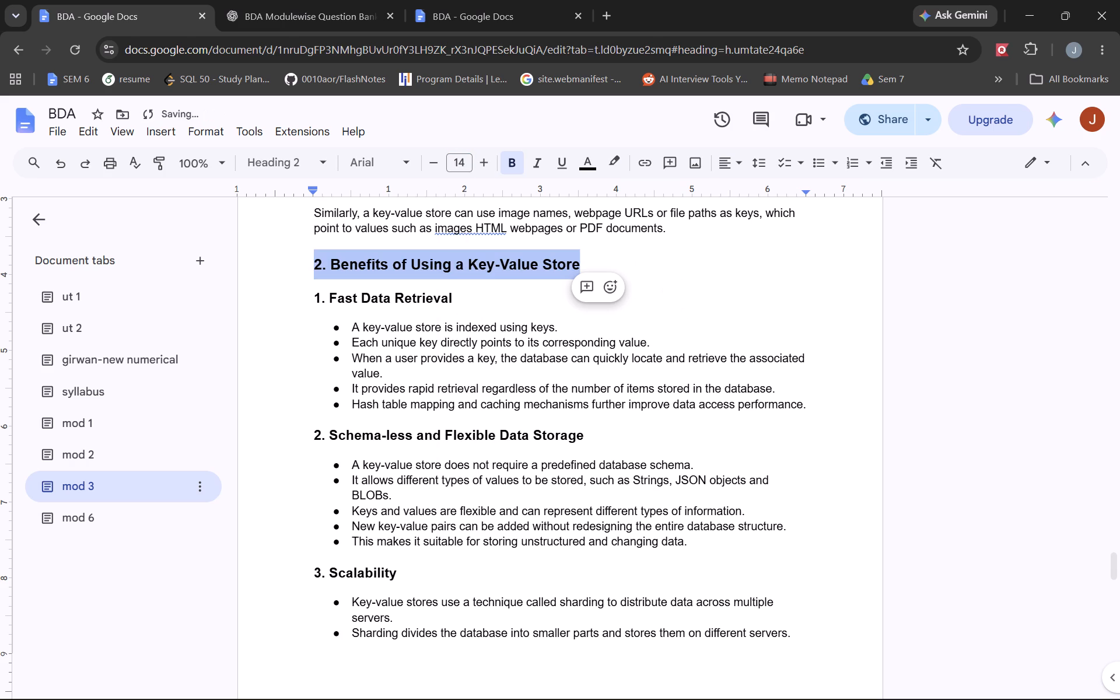
Set the subheadings "1. Fast Data Retrieval", "2. Schema-less and Flexible Data Storage" and "3. Scalability" together to font size 12.
drag(459, 303, 307, 302)
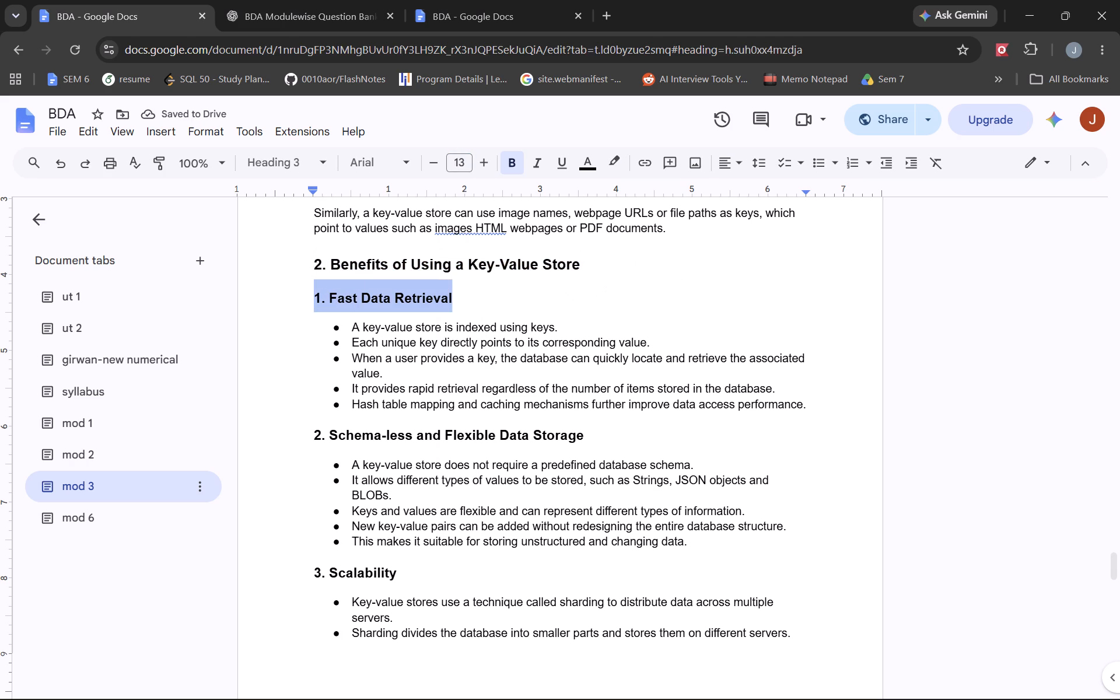
ctrl+drag(304, 443, 604, 443)
ctrl+drag(409, 579, 306, 576)
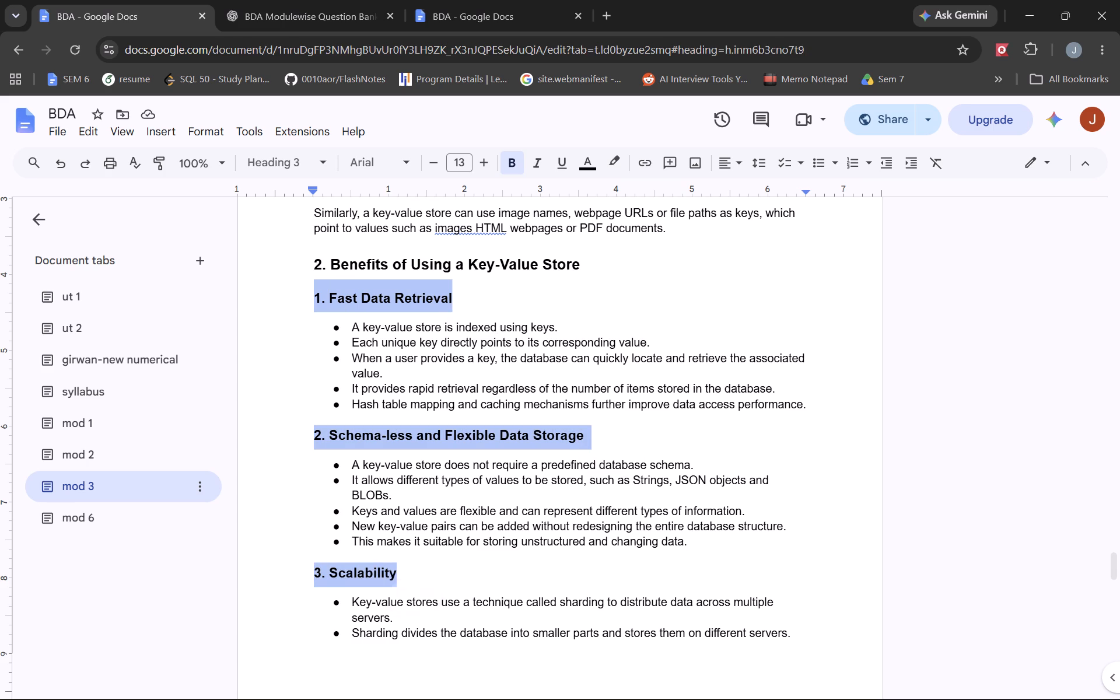
click(461, 166)
text(13)
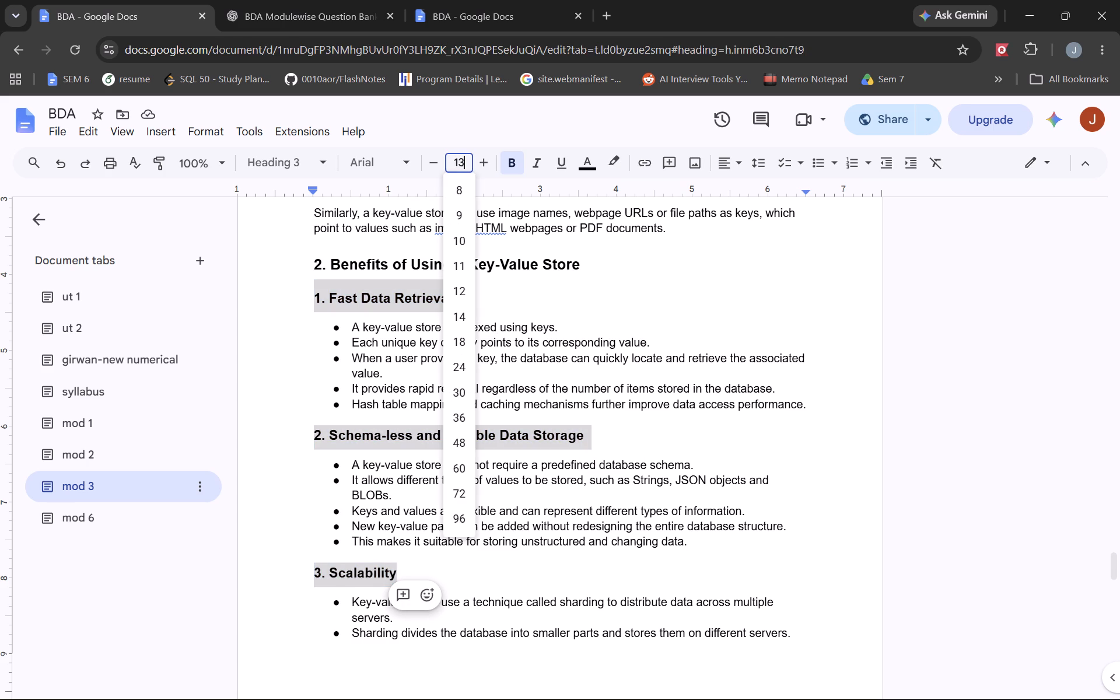
key(BackSpace)
key(2)
key(Return)
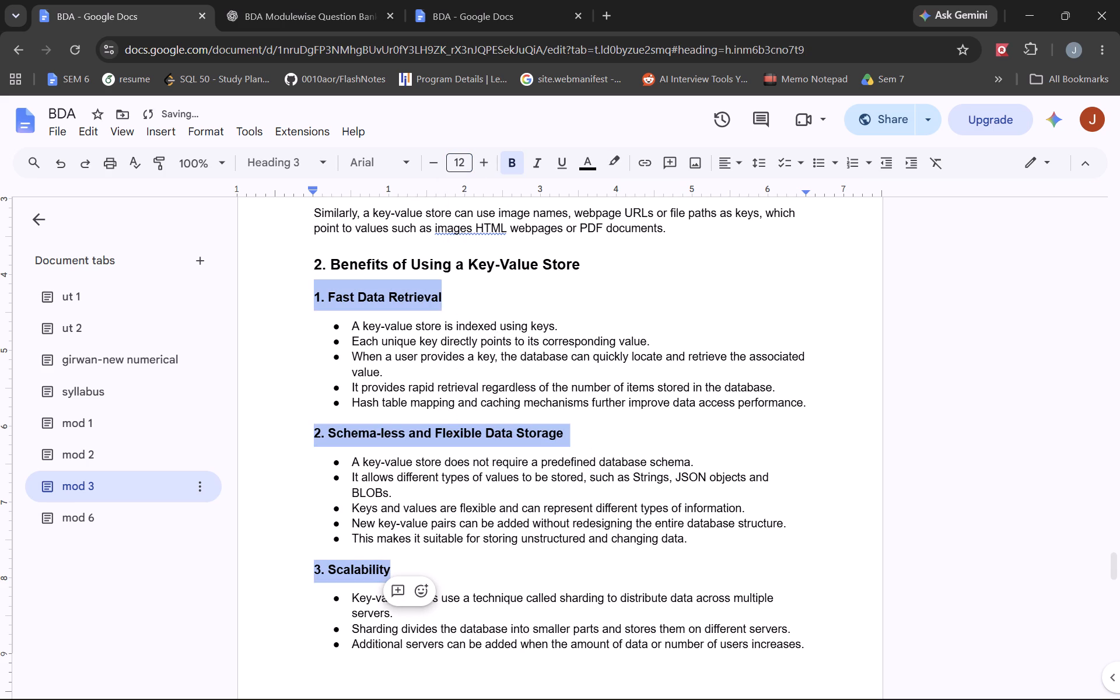
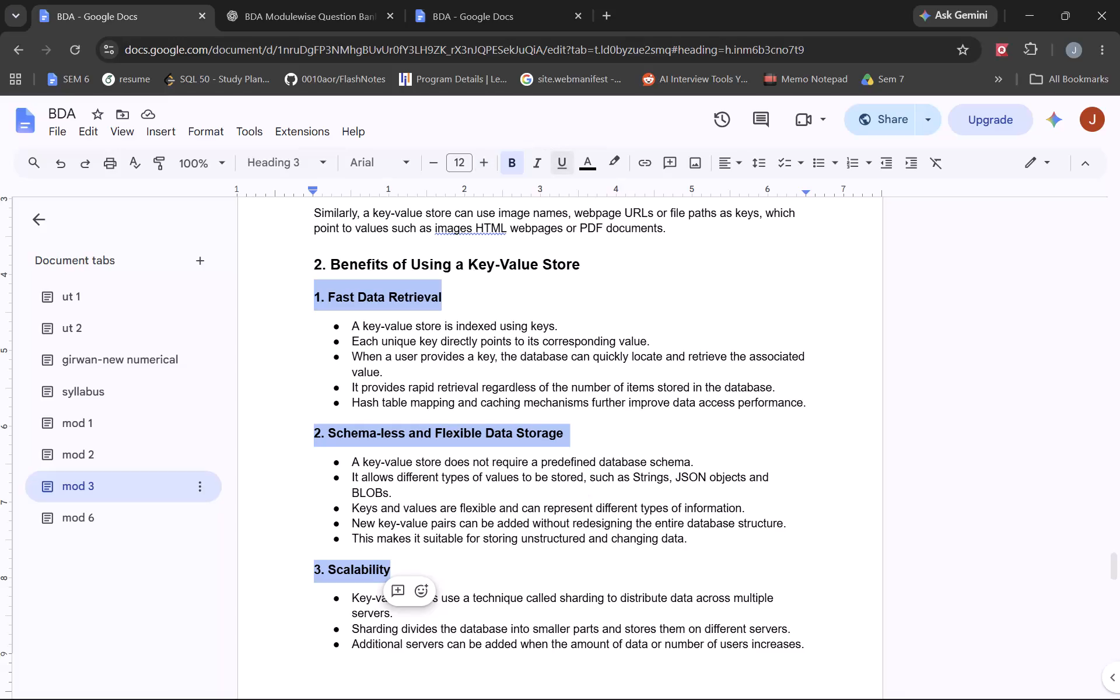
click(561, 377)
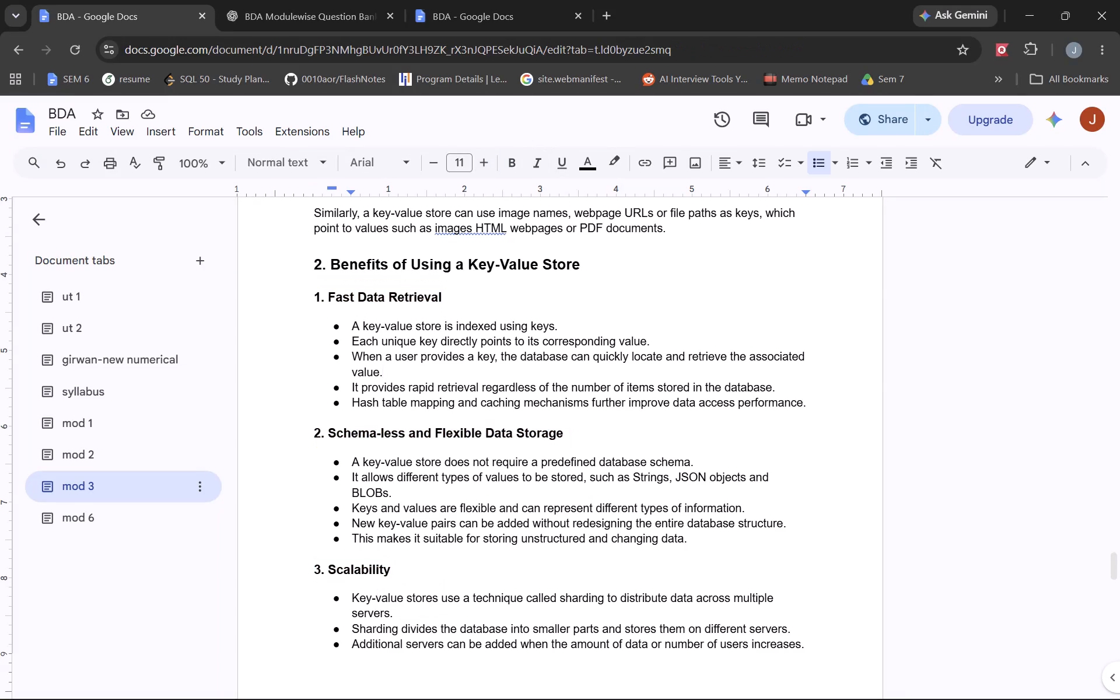
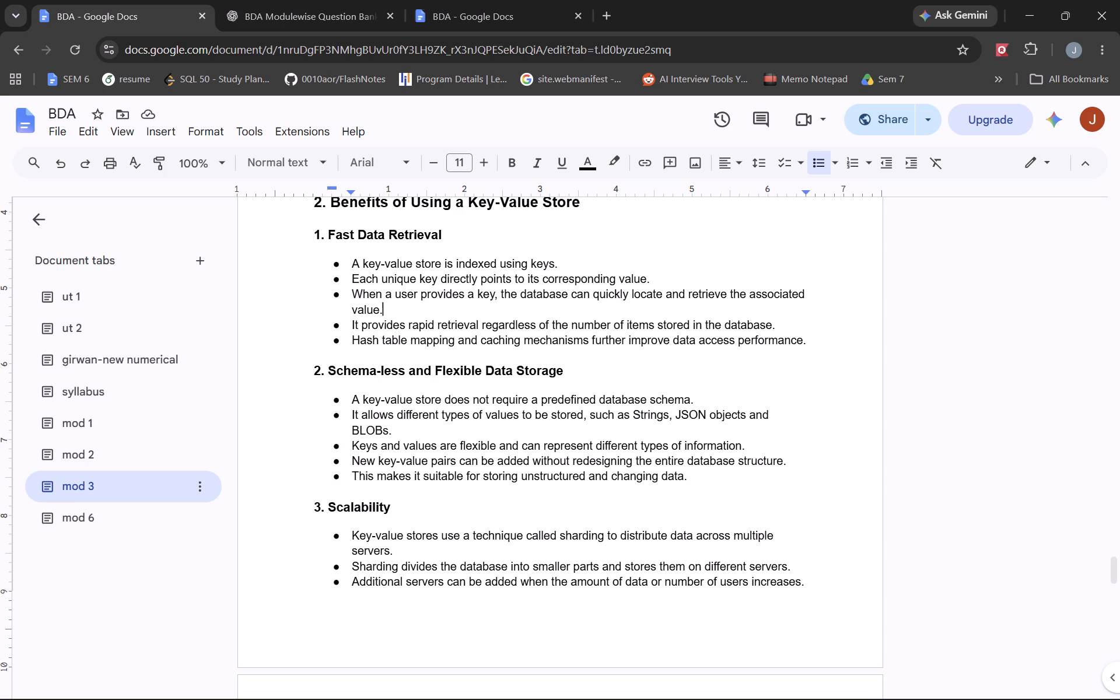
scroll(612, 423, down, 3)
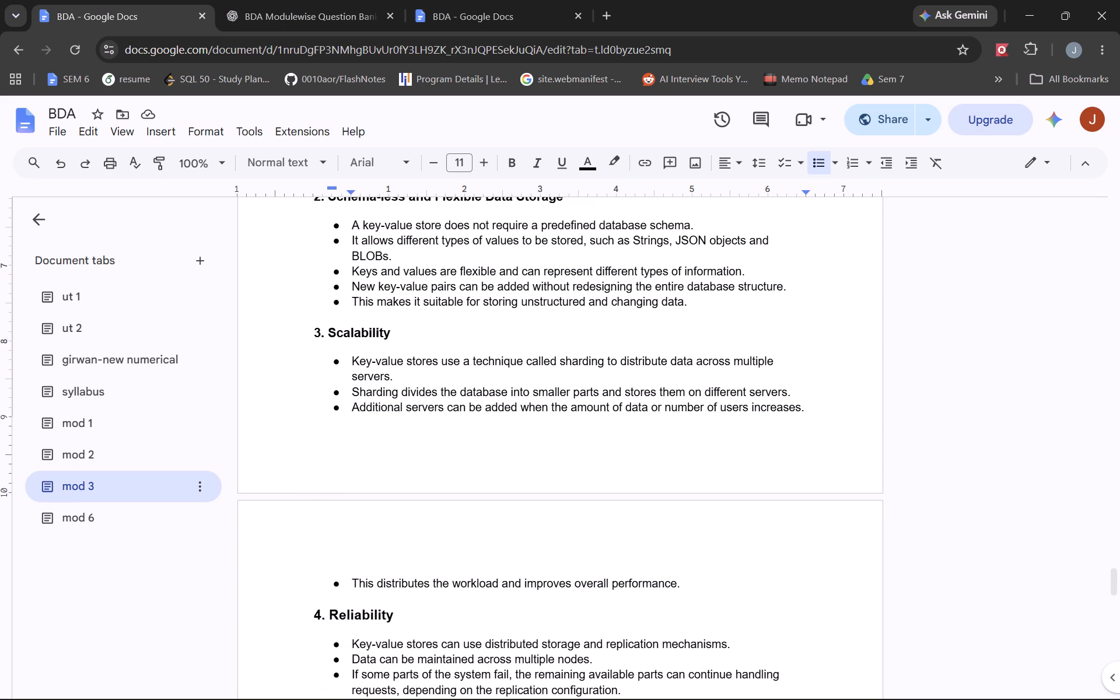
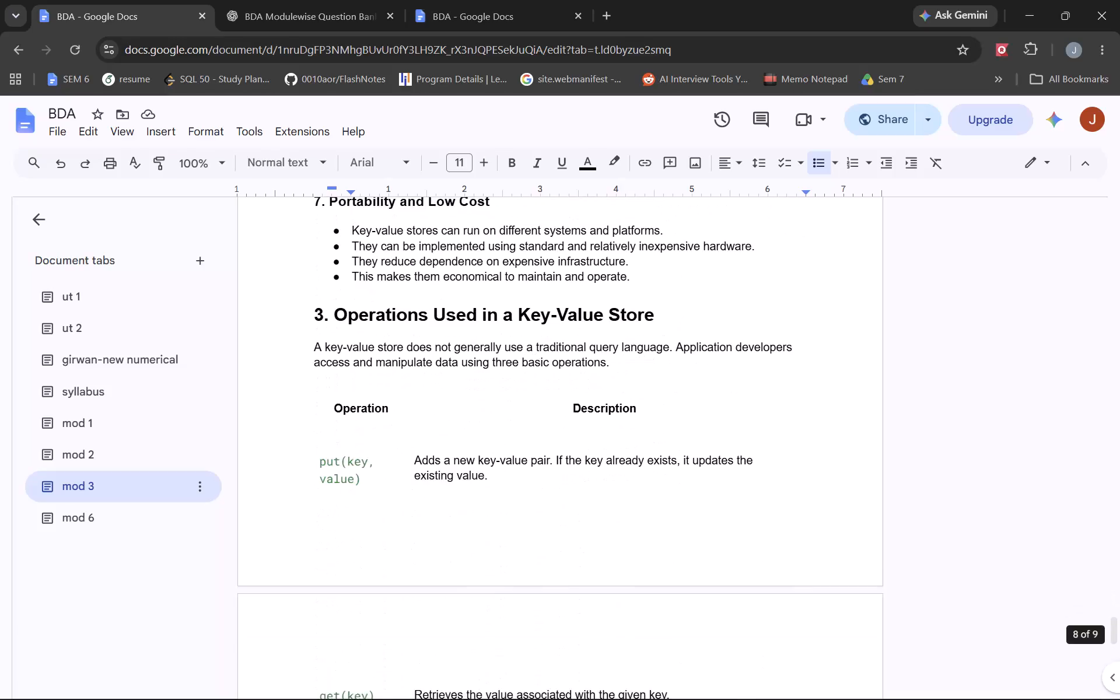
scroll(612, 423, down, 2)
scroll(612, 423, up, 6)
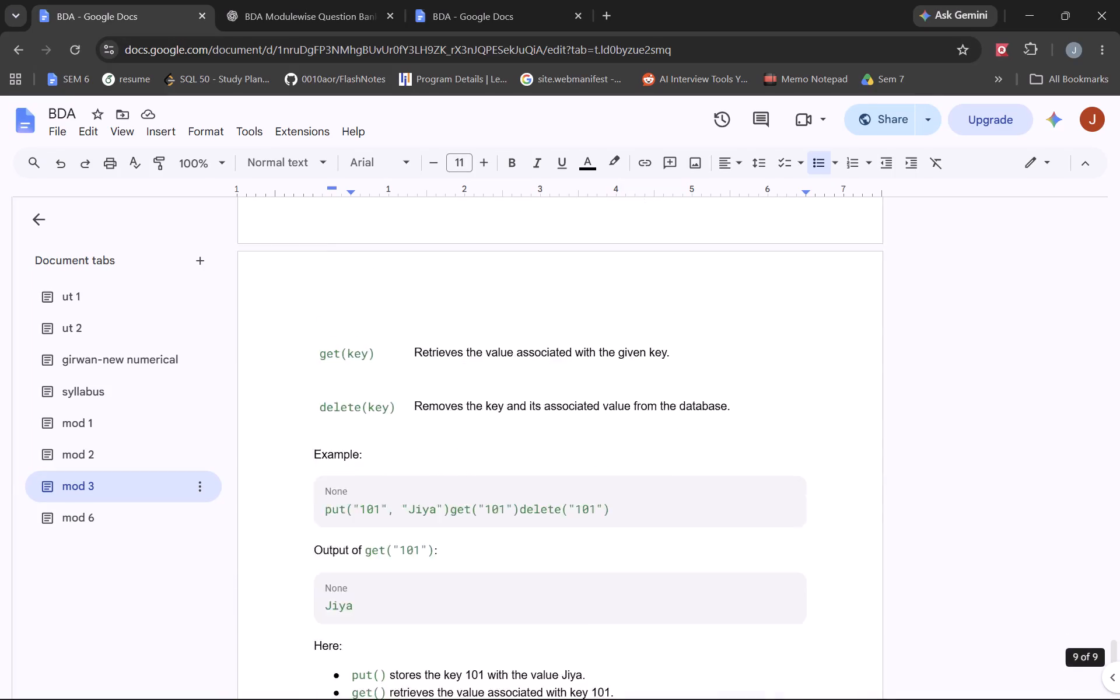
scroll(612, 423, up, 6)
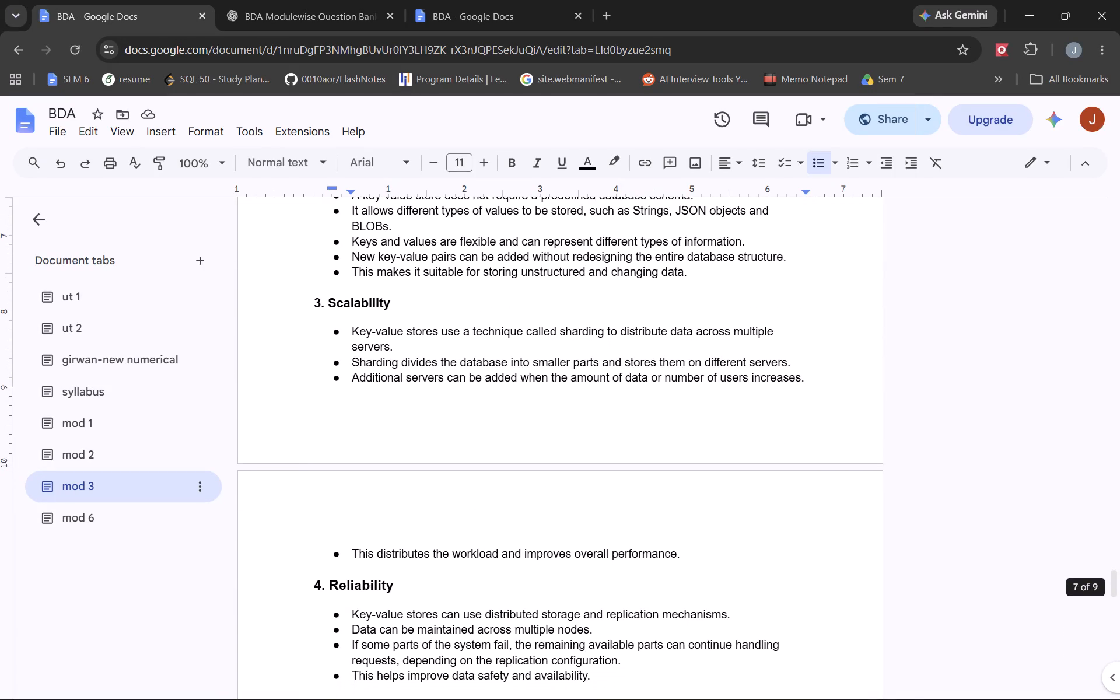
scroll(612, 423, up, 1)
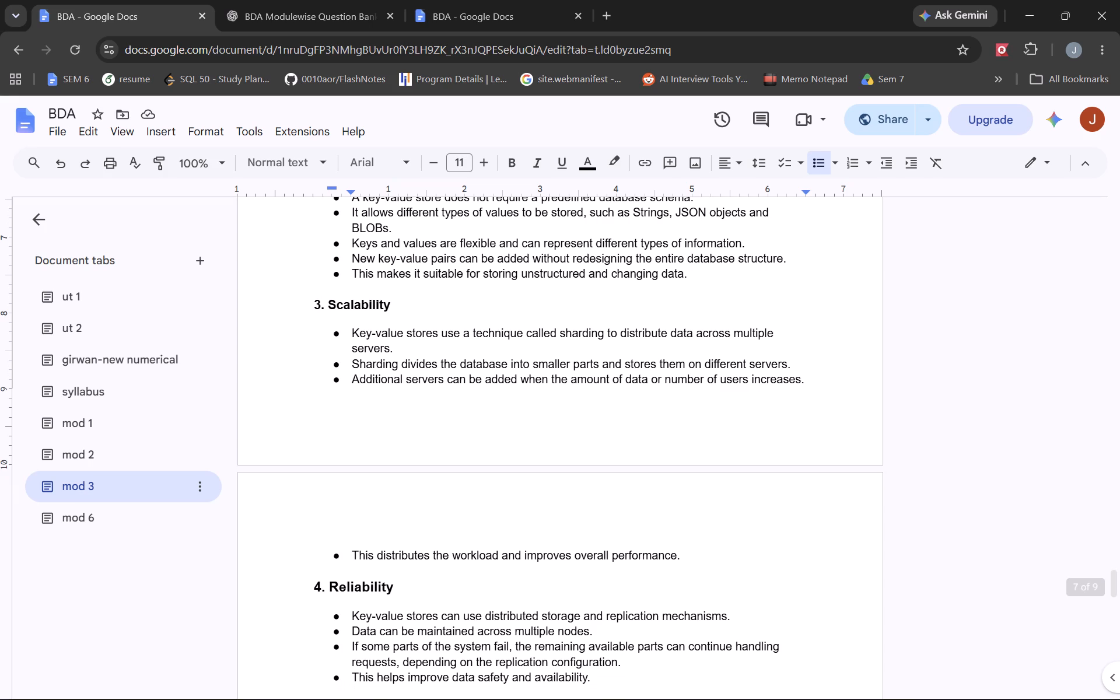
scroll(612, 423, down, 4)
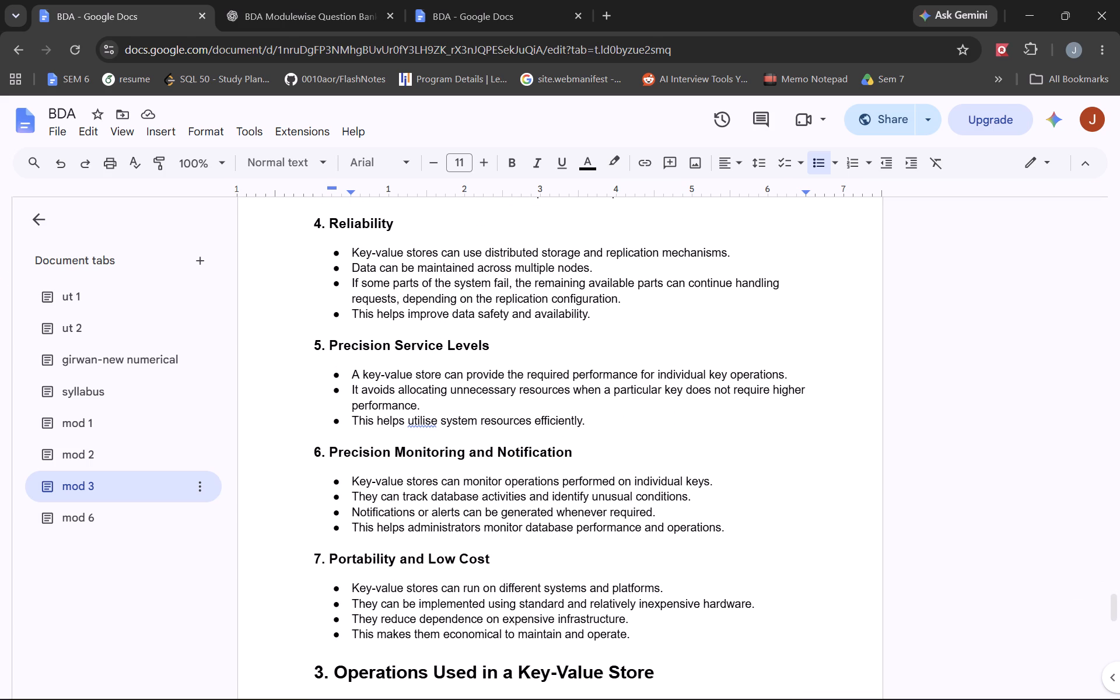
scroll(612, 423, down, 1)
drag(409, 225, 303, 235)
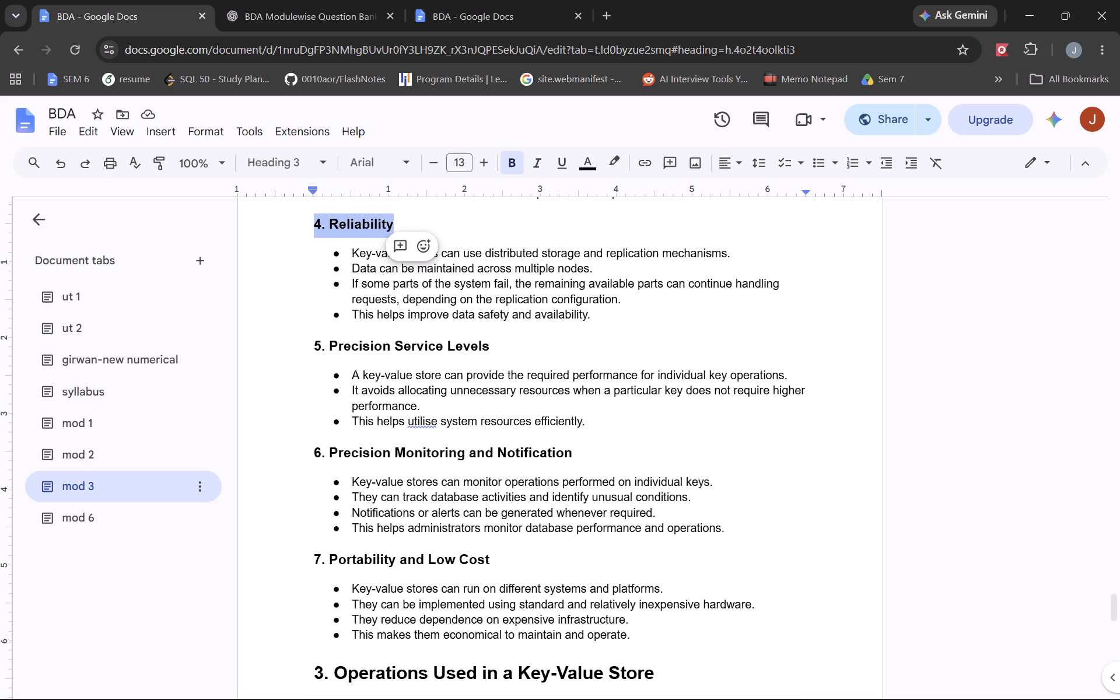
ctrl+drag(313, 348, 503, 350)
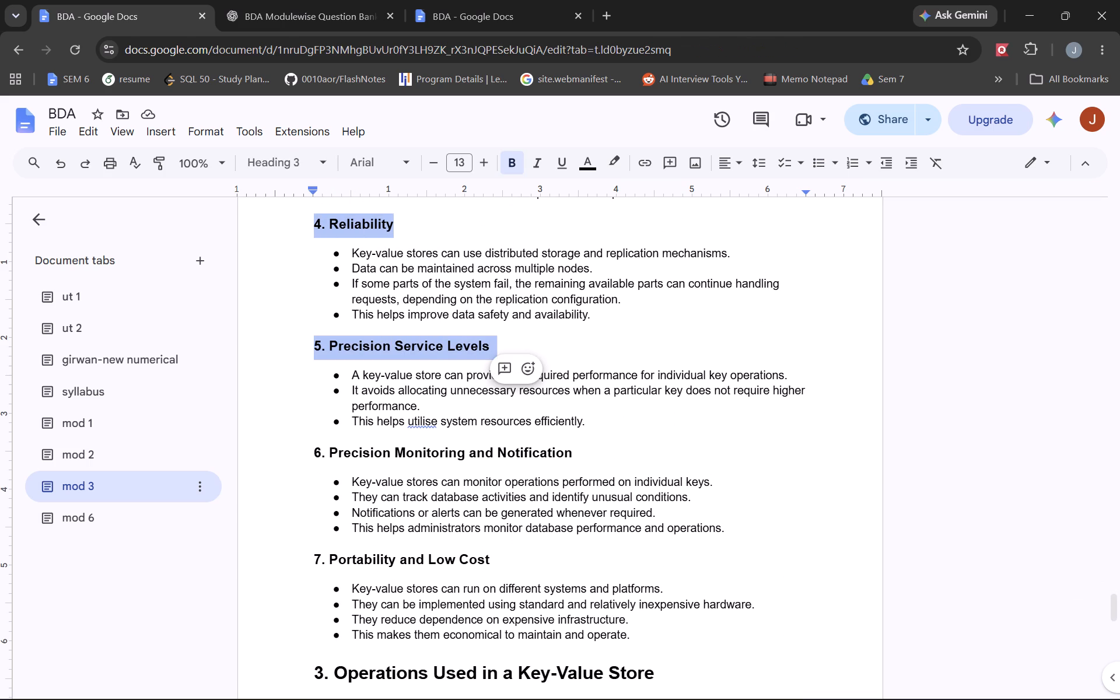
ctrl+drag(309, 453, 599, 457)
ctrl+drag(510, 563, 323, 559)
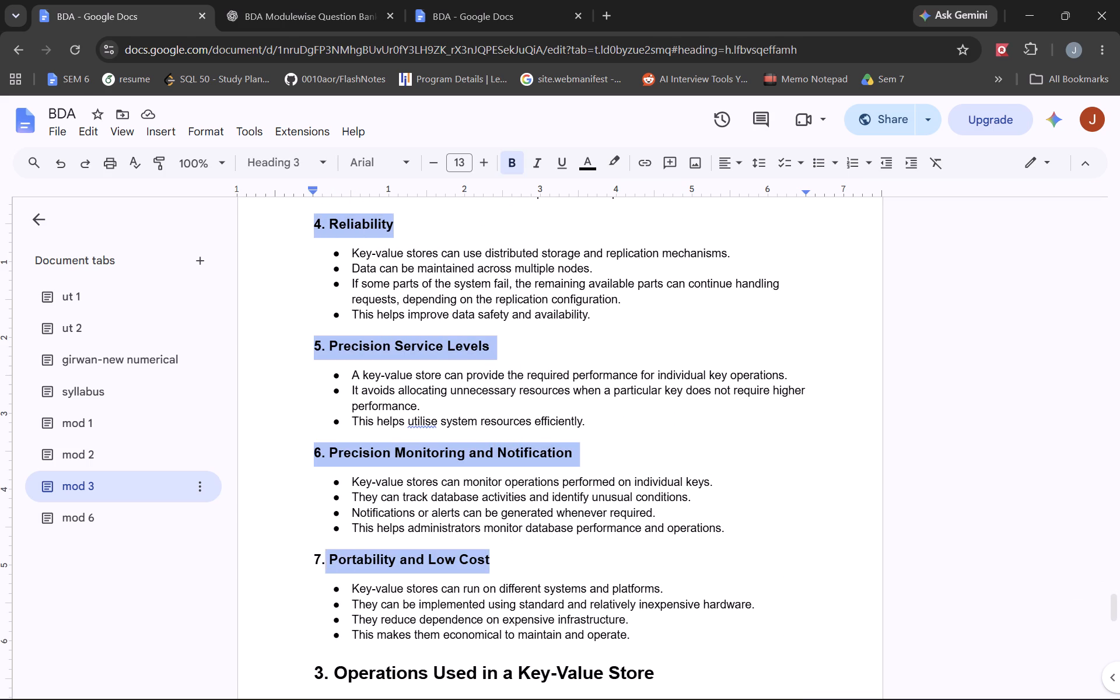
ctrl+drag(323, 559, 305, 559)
Set the font size of the subheadings Reliability, Precision Service Levels, Precision Monitoring and Notification, and Portability and Low Cost to 12, matching Scalability.
scroll(426, 379, up, 2)
click(387, 215)
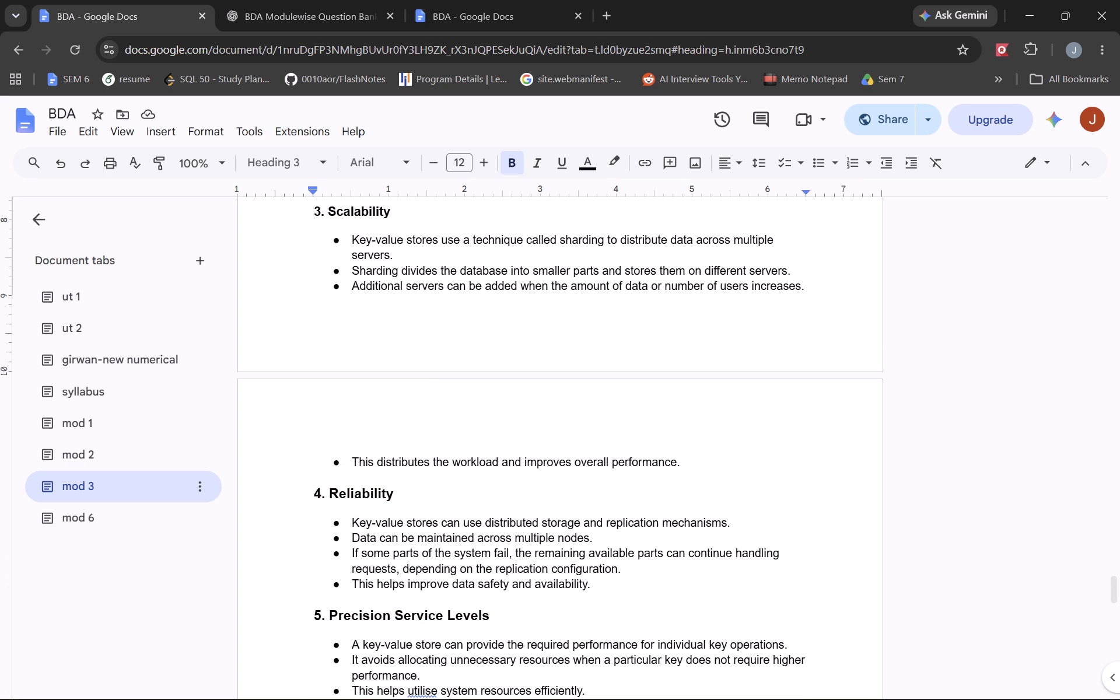
scroll(314, 488, down, 2)
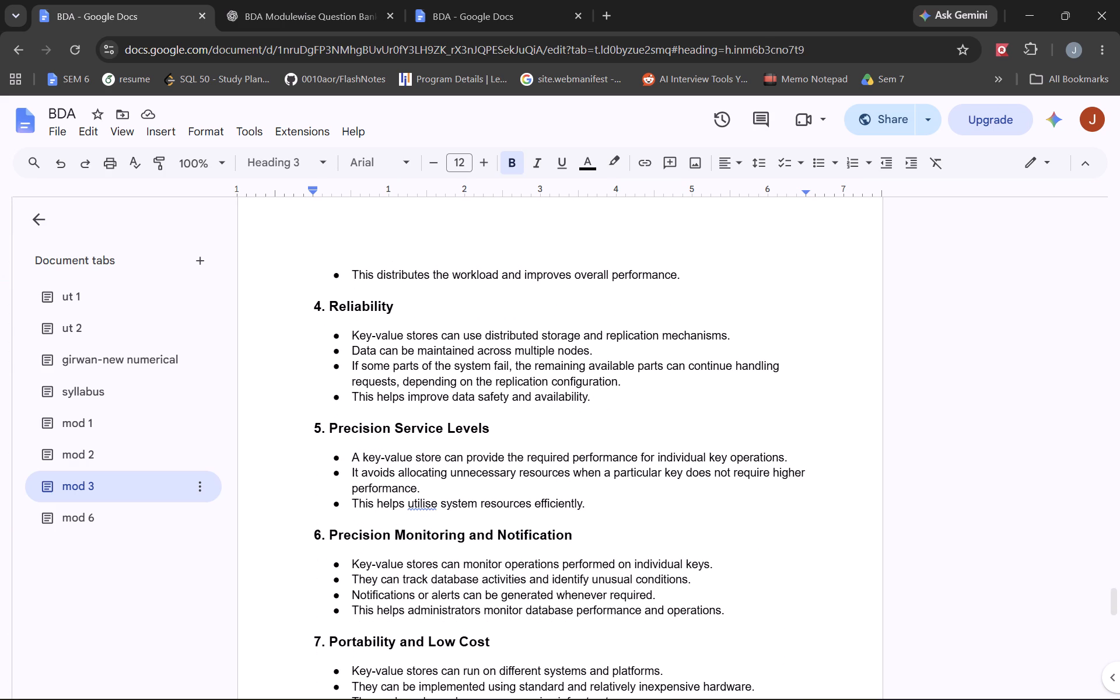
drag(399, 300, 293, 313)
ctrl+drag(307, 432, 335, 432)
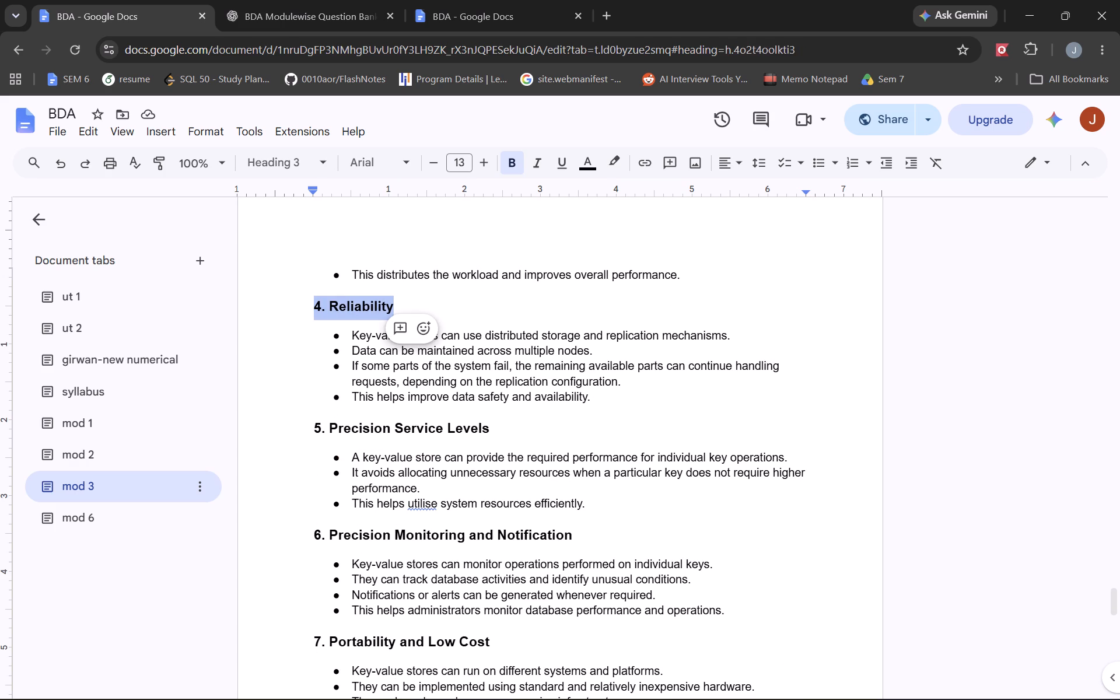
ctrl+drag(335, 432, 491, 434)
ctrl+drag(574, 535, 313, 541)
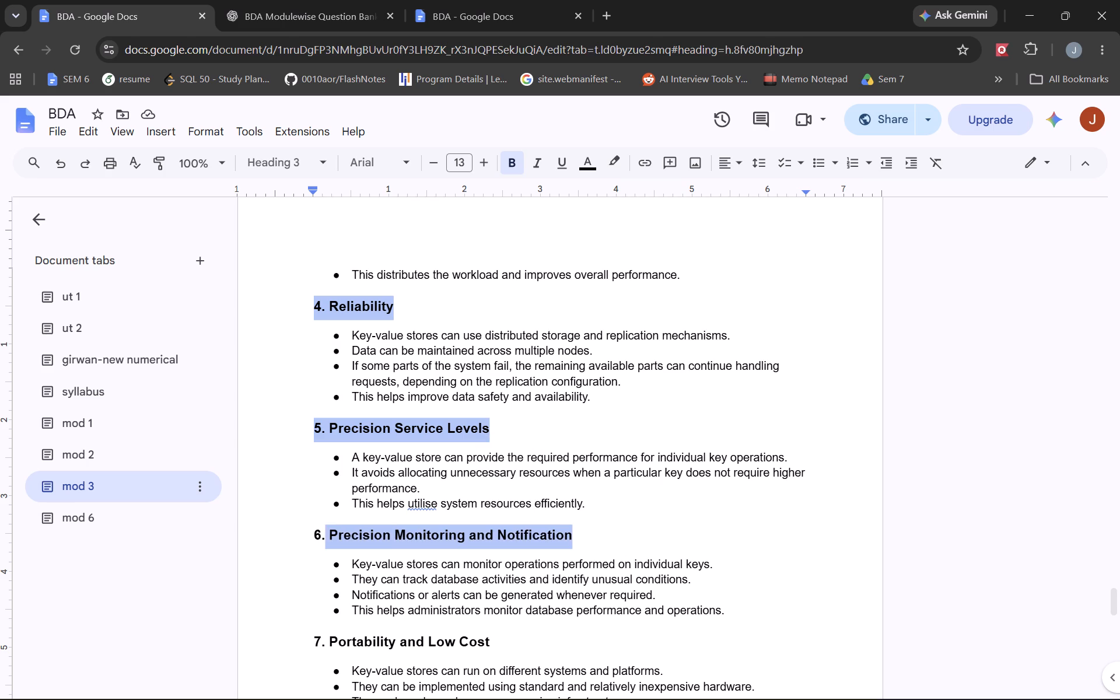
ctrl+drag(313, 541, 310, 540)
ctrl+drag(309, 638, 512, 648)
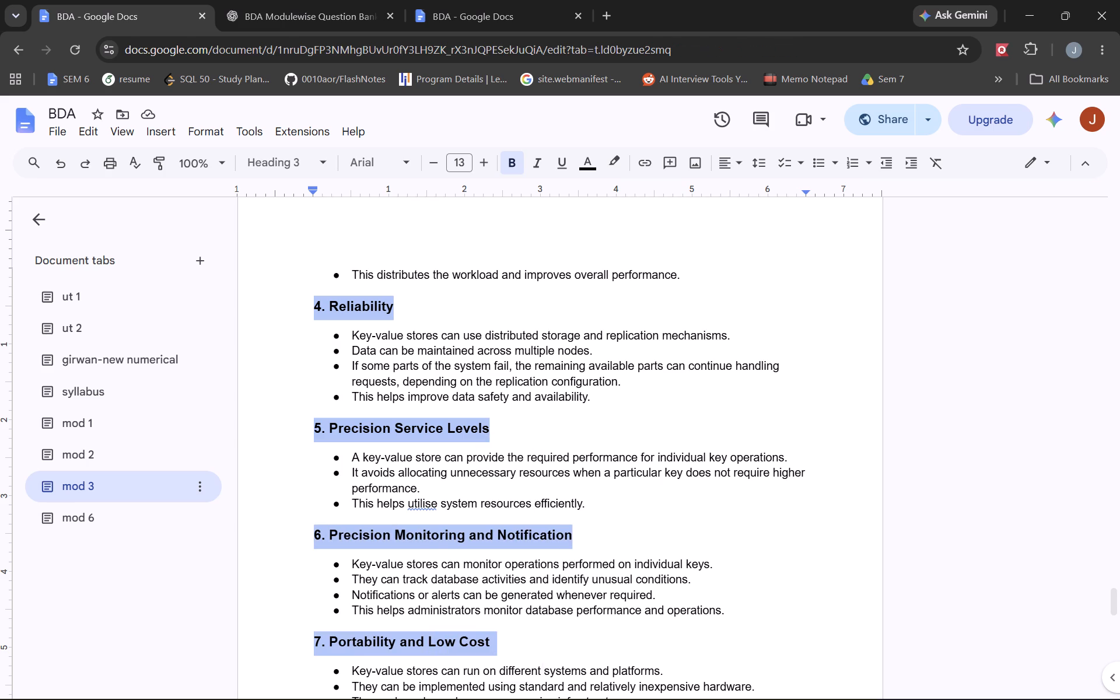
click(457, 166)
key(1)
key(Return)
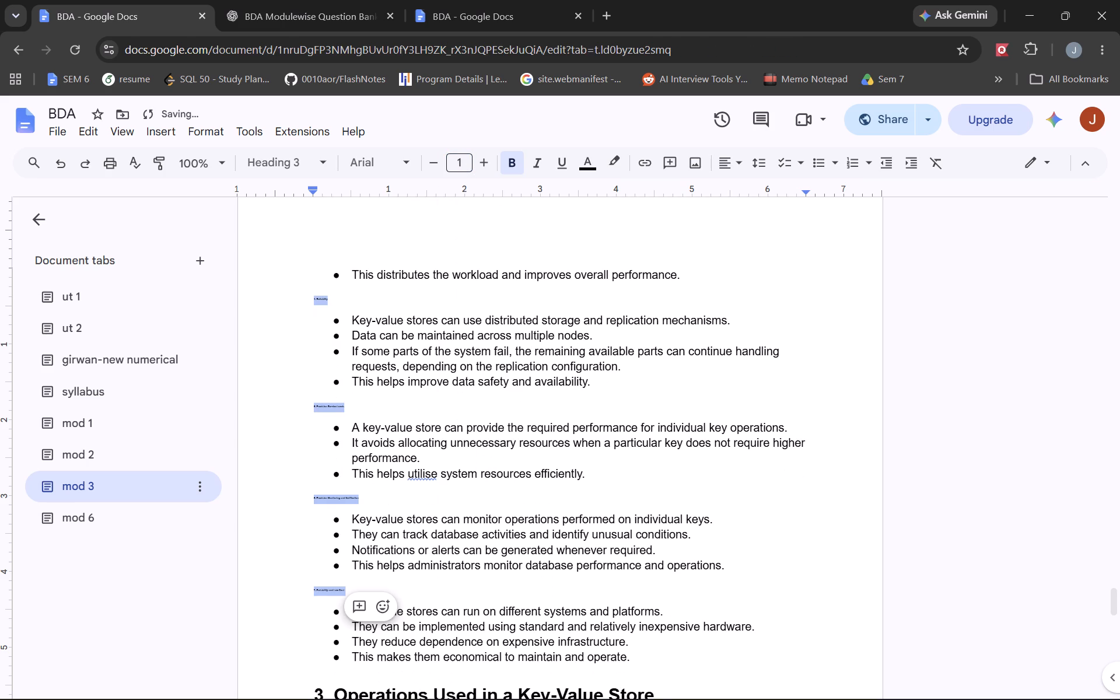
click(466, 165)
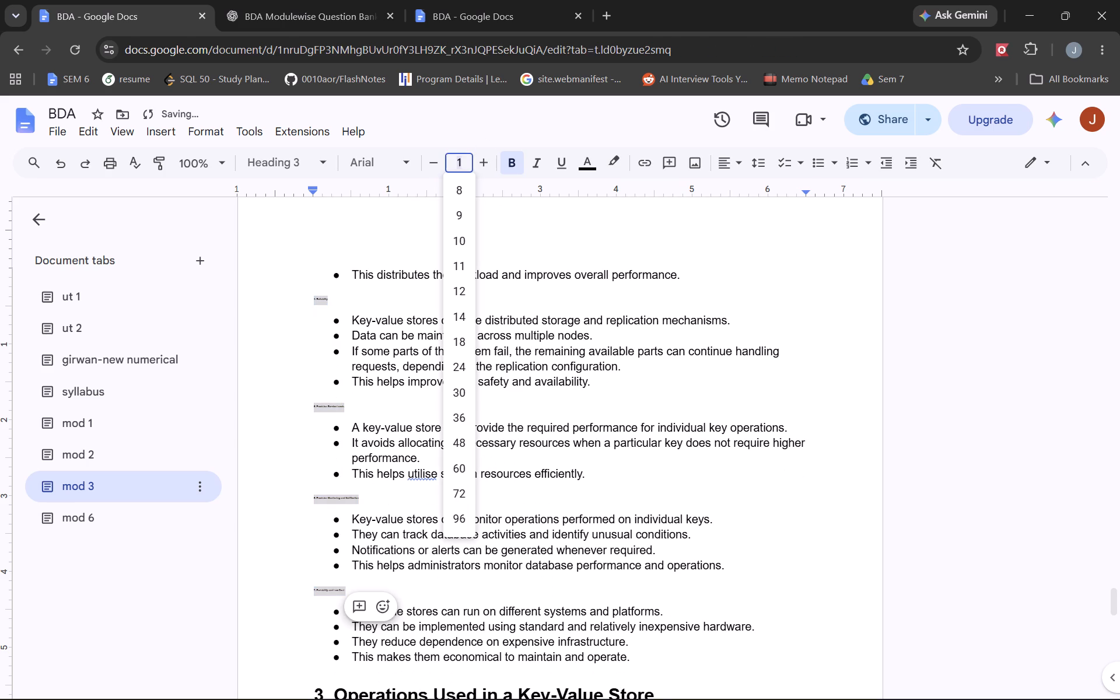
text(12)
key(Return)
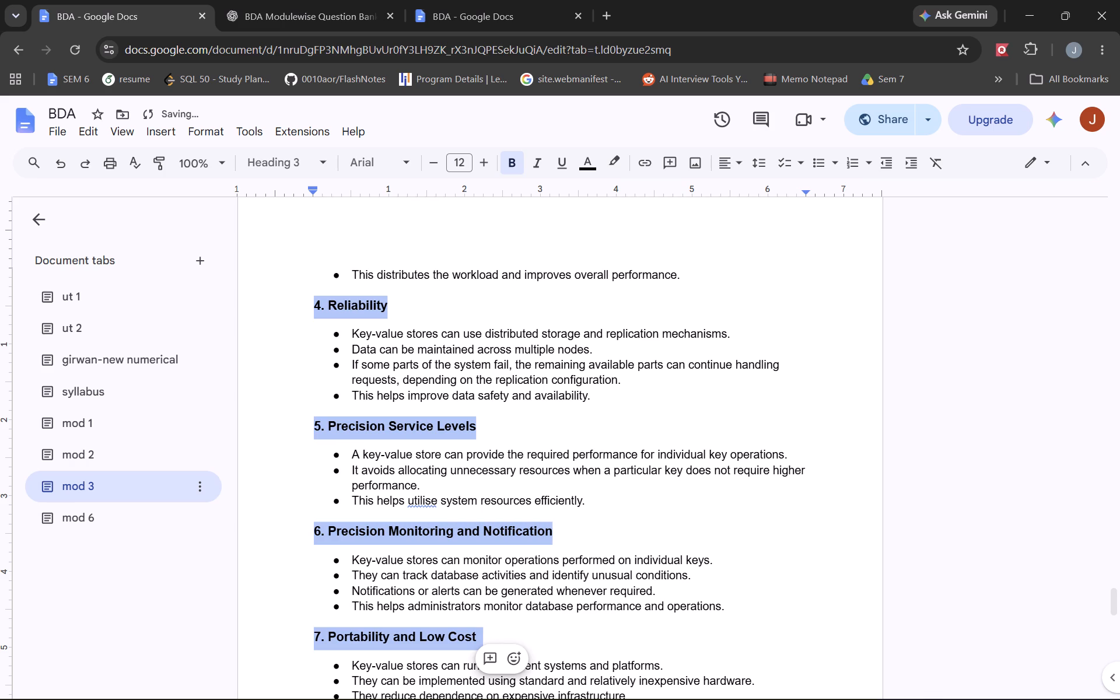
click(487, 310)
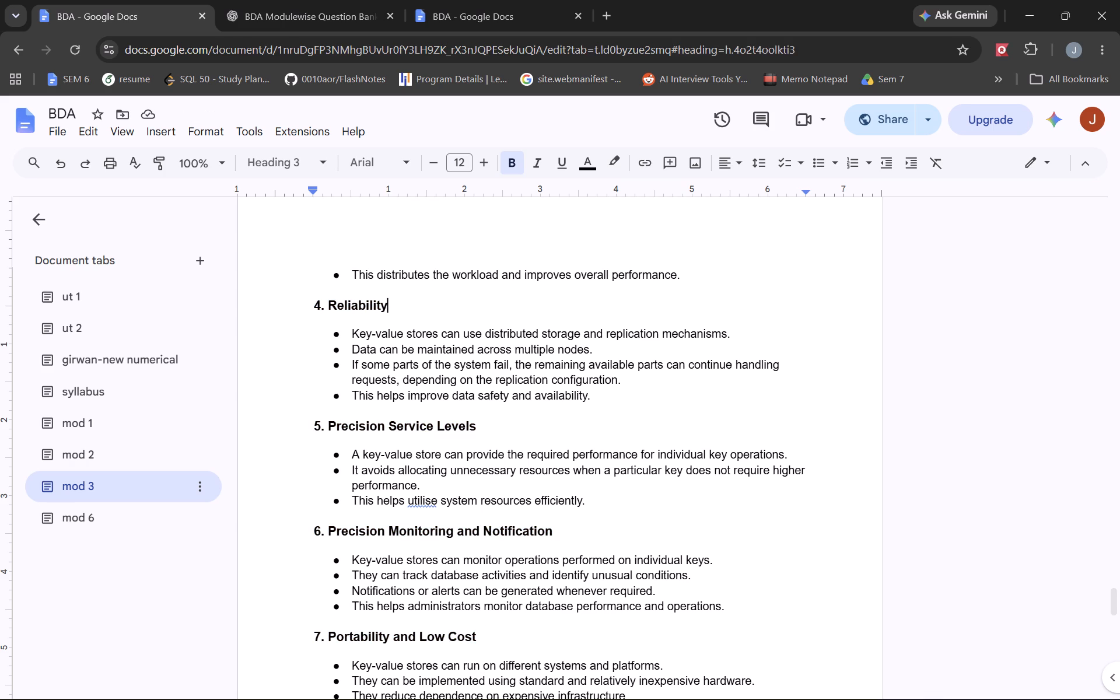
Set the font size of the heading "3. Operations Used in a Key-Value Store" to 13.
scroll(487, 310, down, 1)
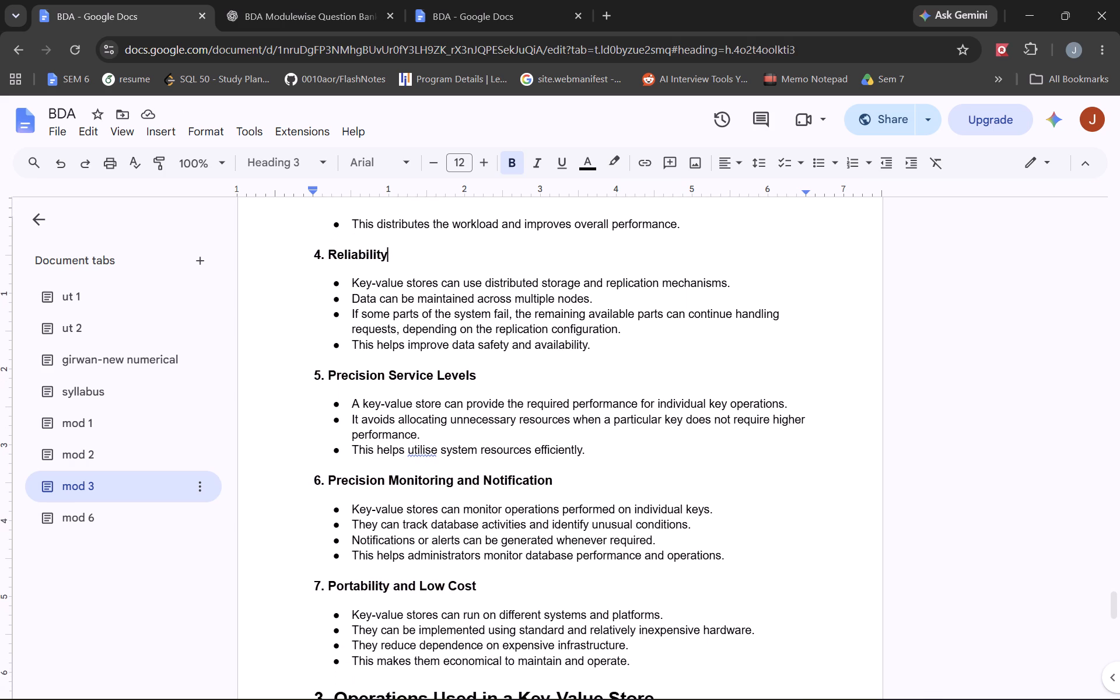
scroll(487, 310, down, 1)
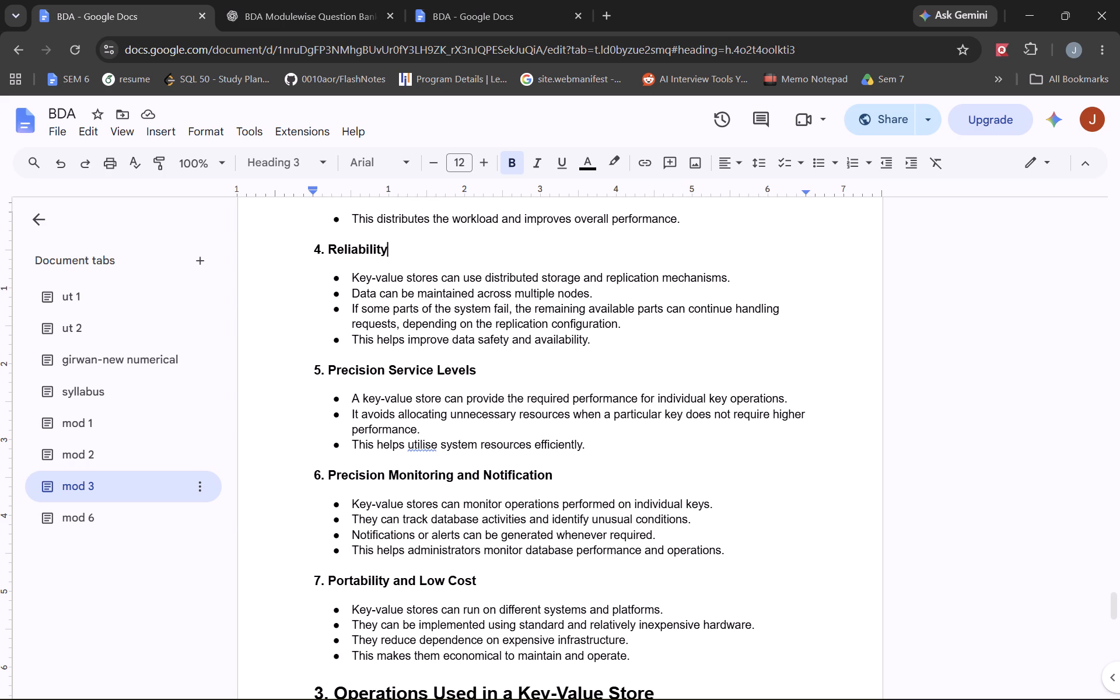
scroll(563, 495, up, 1)
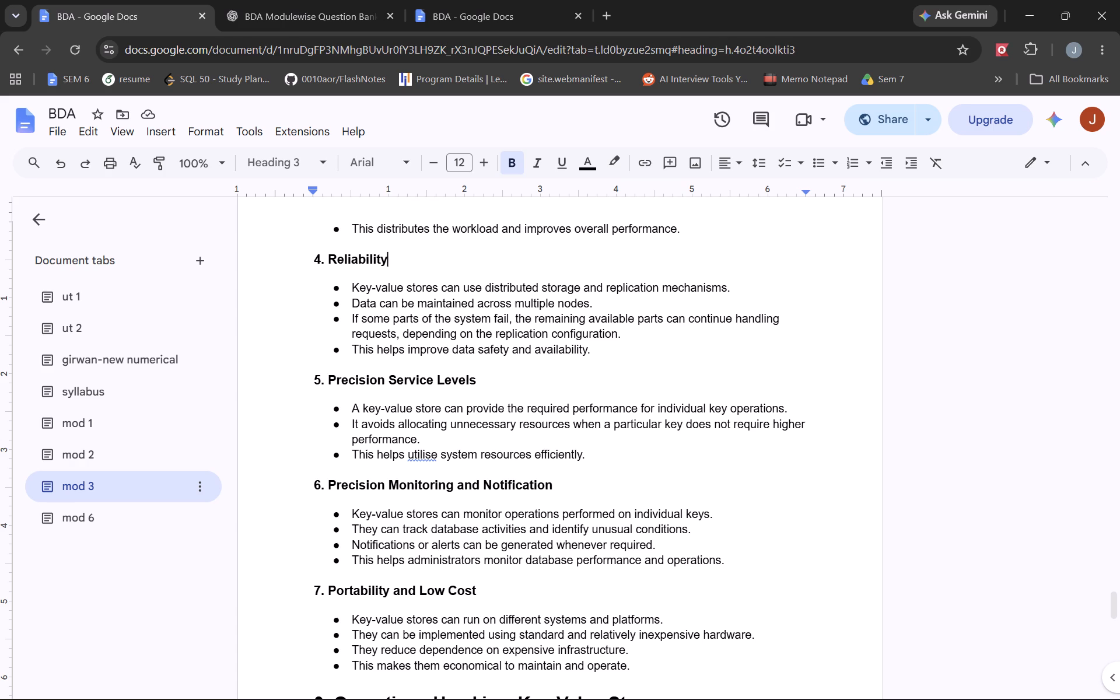
scroll(563, 495, up, 1)
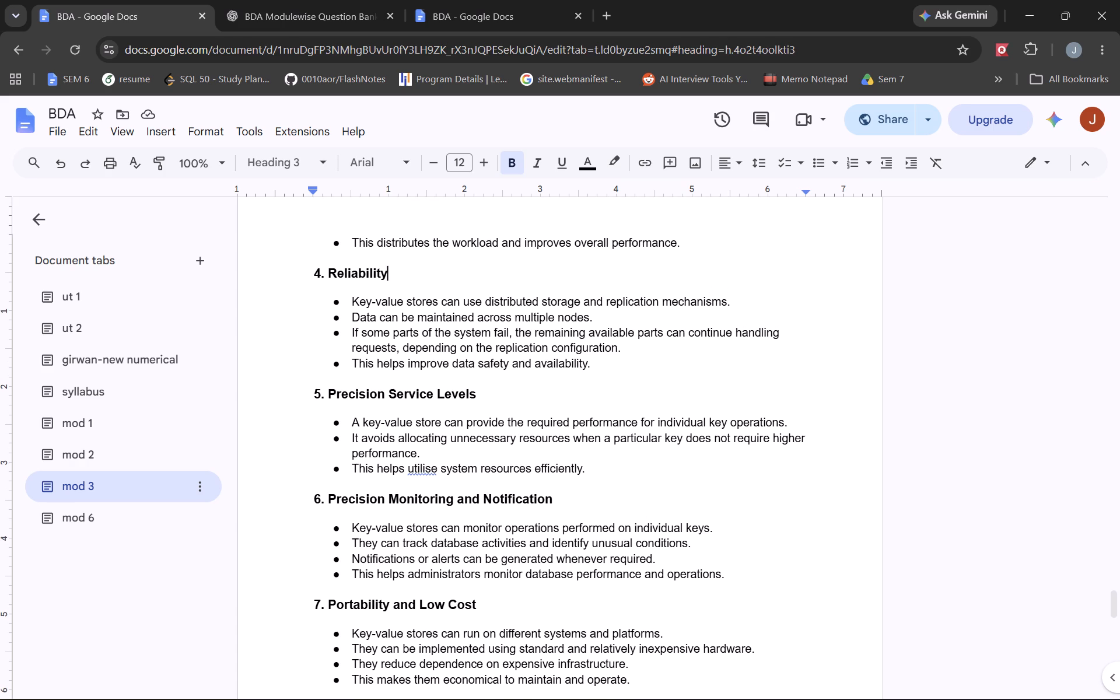
scroll(563, 495, up, 1)
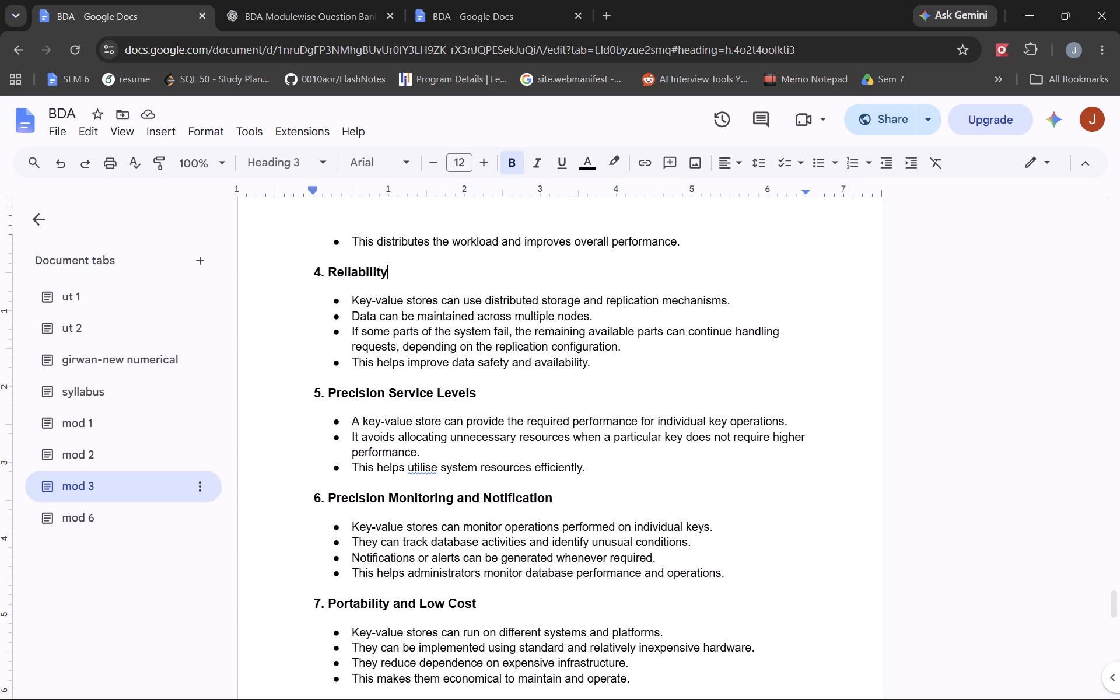
scroll(563, 495, down, 1)
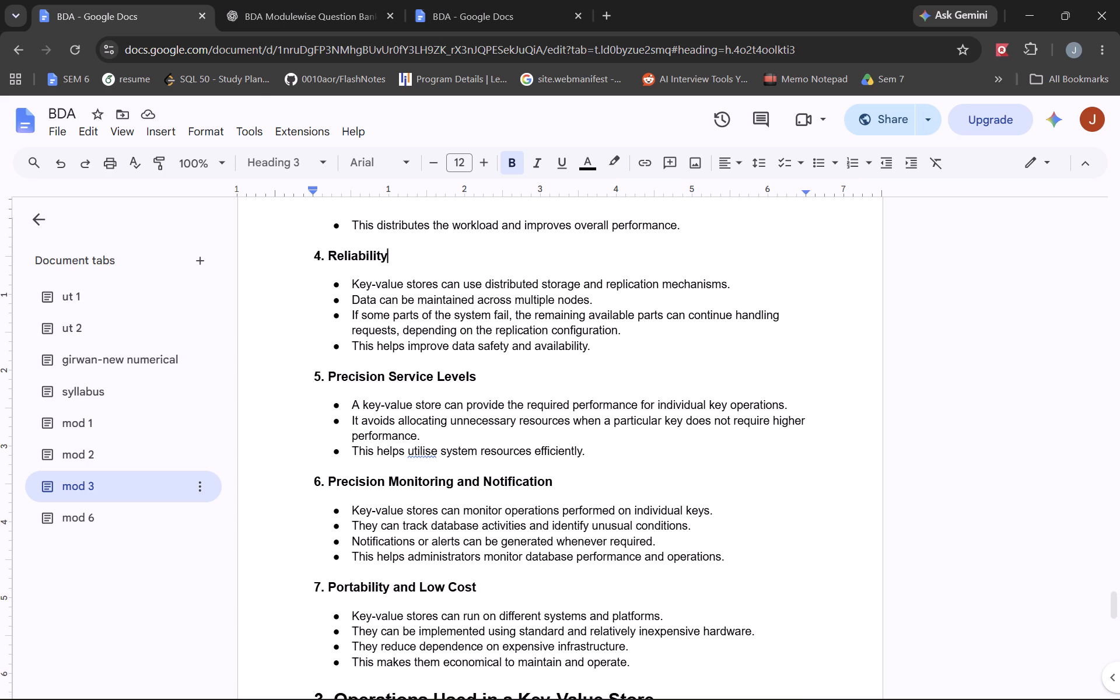
scroll(563, 495, down, 3)
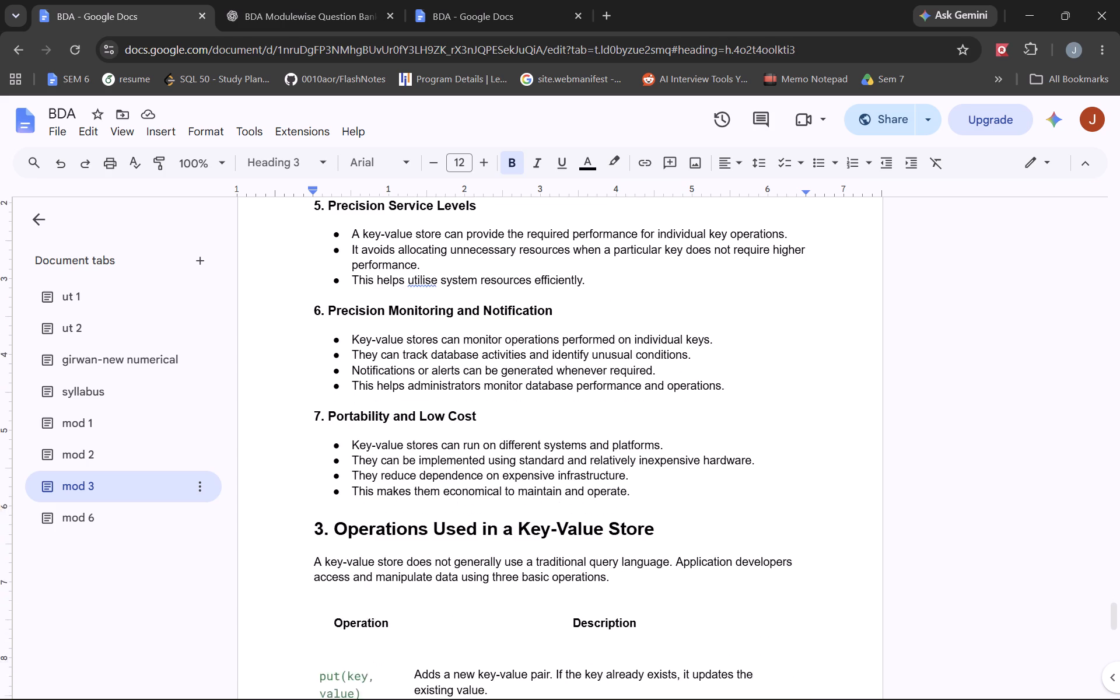
scroll(563, 495, down, 1)
scroll(563, 495, up, 2)
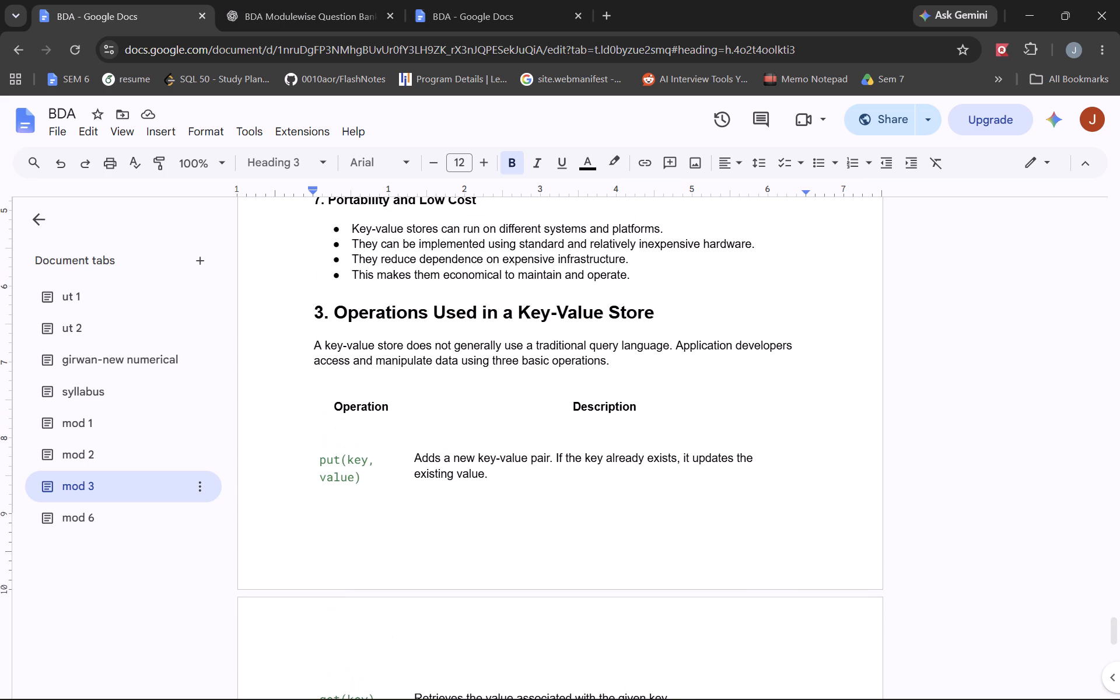
drag(670, 317, 283, 303)
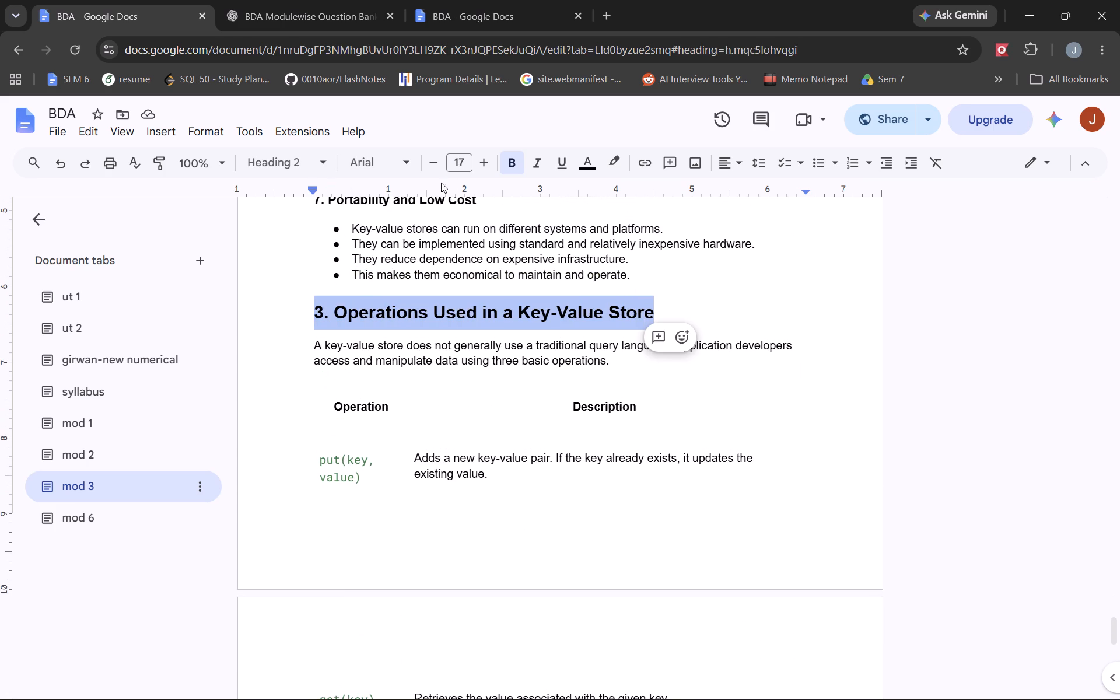
click(467, 160)
text(12)
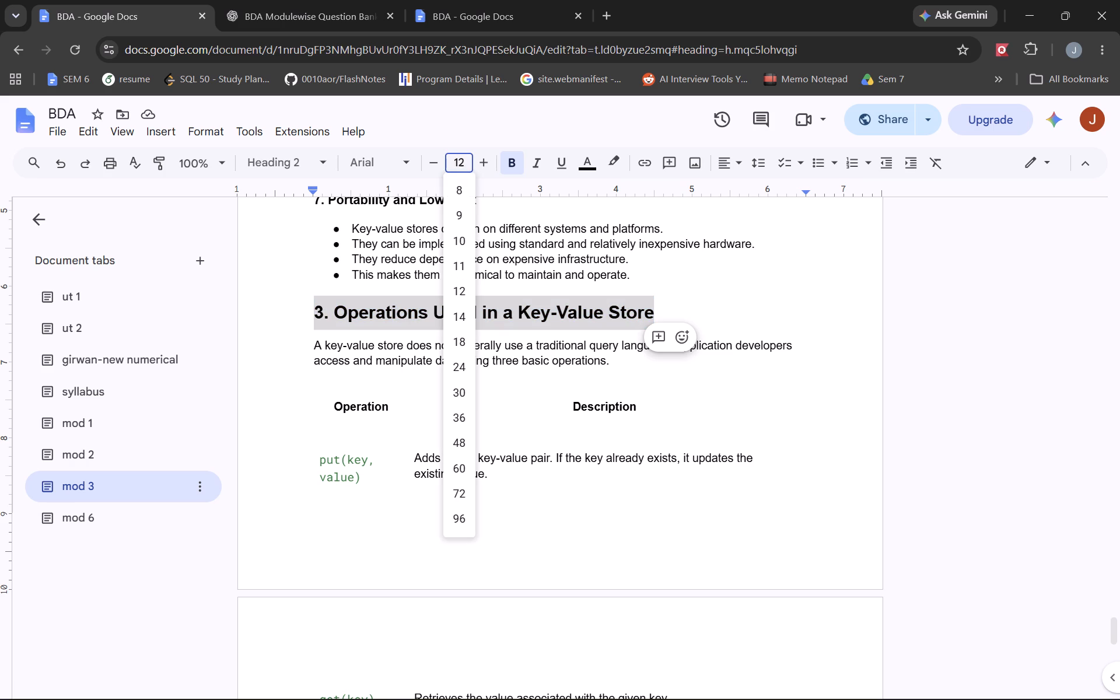
key(BackSpace)
key(3)
key(Return)
click(568, 302)
Widen the Operation column of the key-value operations table so that "put(key, value)" fits on one line.
scroll(568, 302, up, 1)
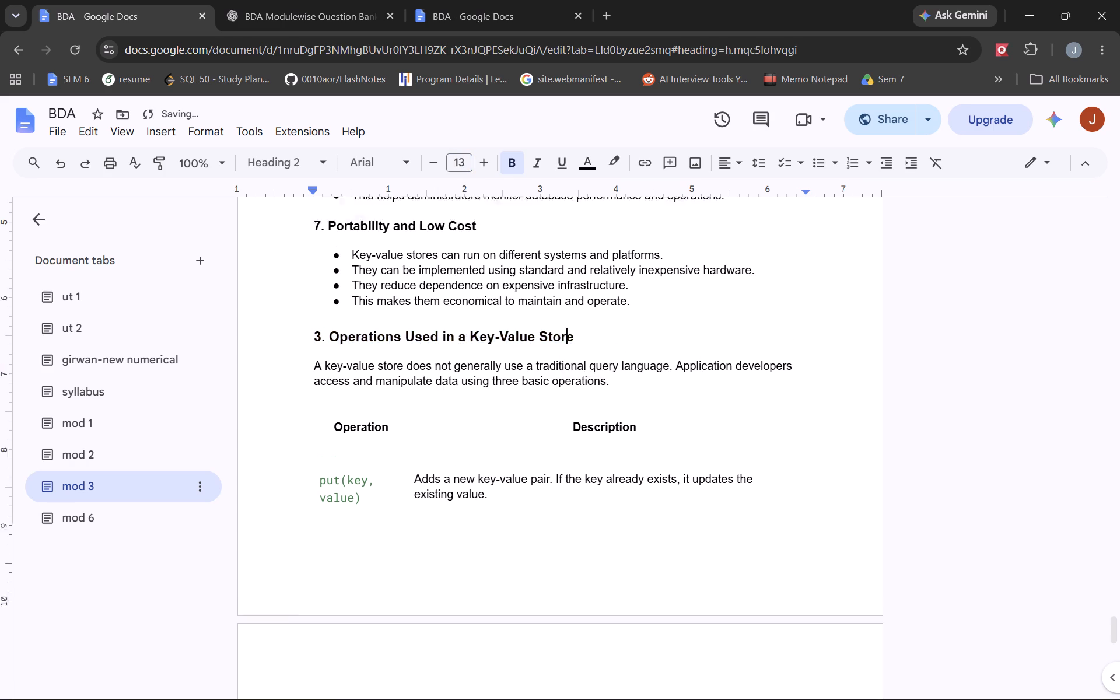
scroll(568, 302, up, 2)
scroll(568, 302, down, 4)
click(582, 264)
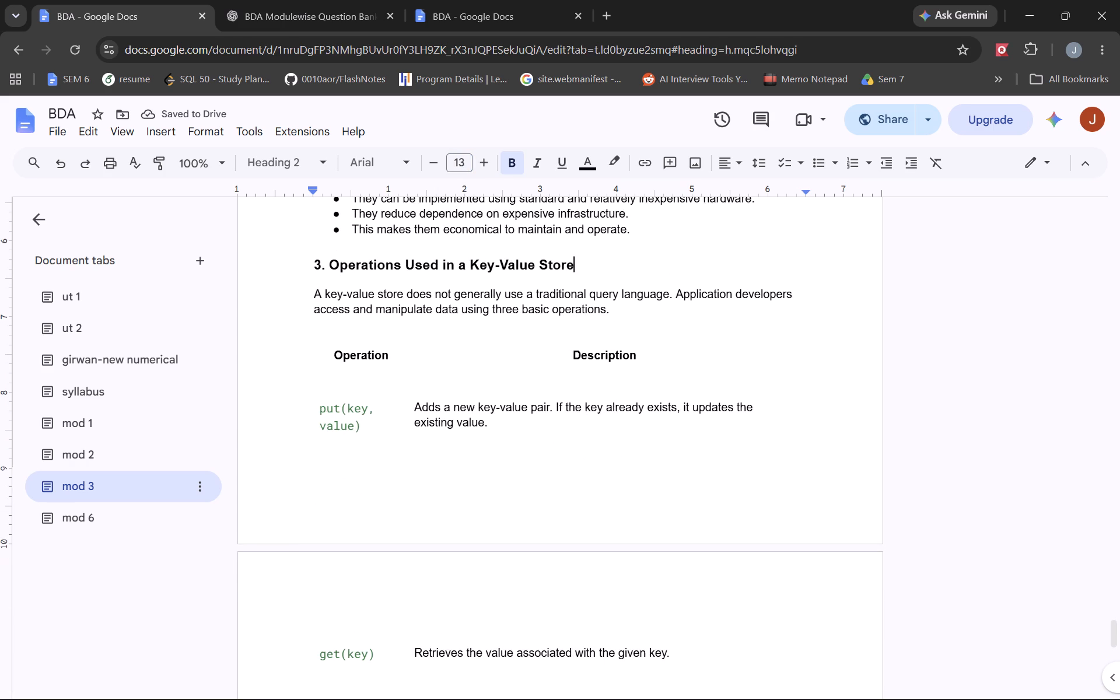
click(582, 264)
click(412, 388)
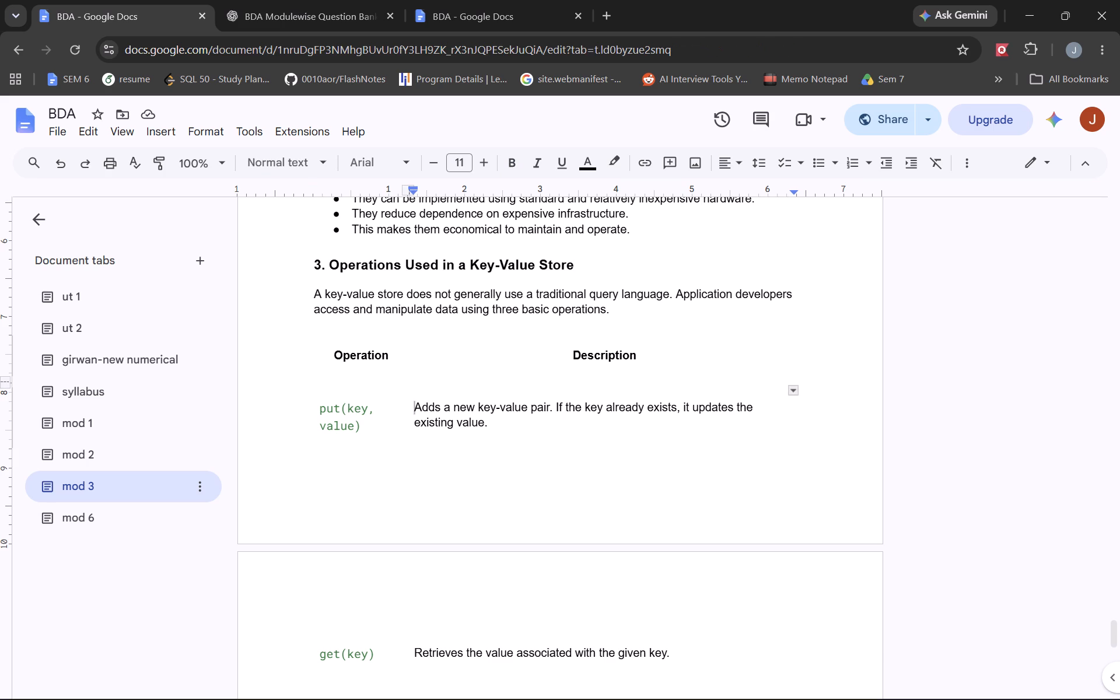
drag(408, 389, 428, 389)
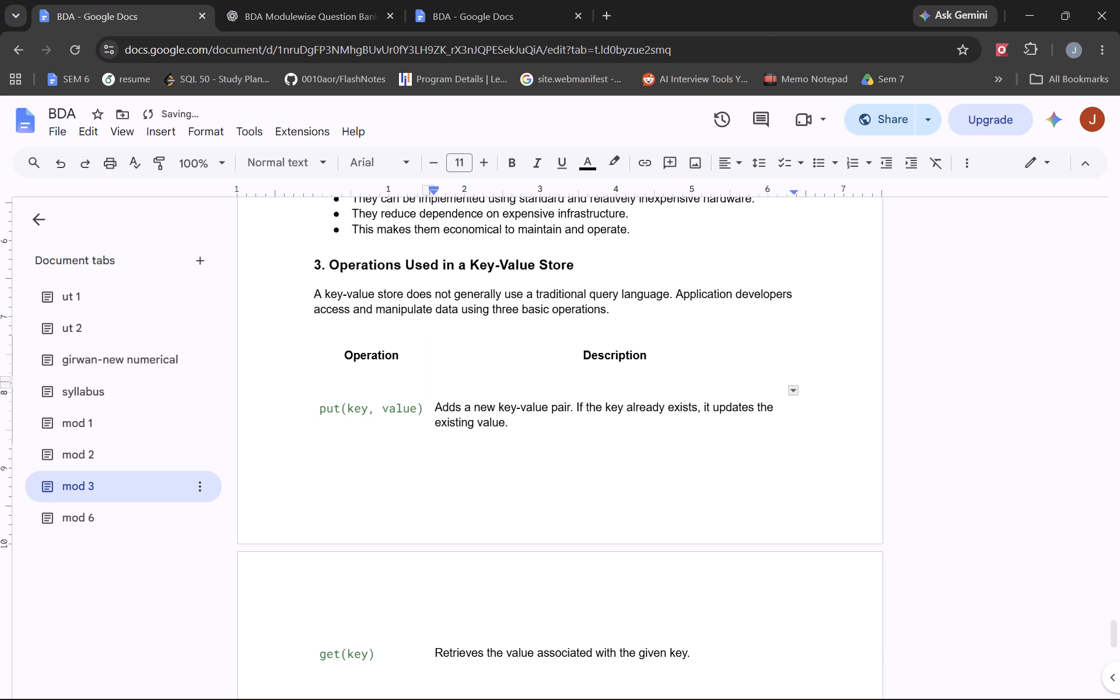
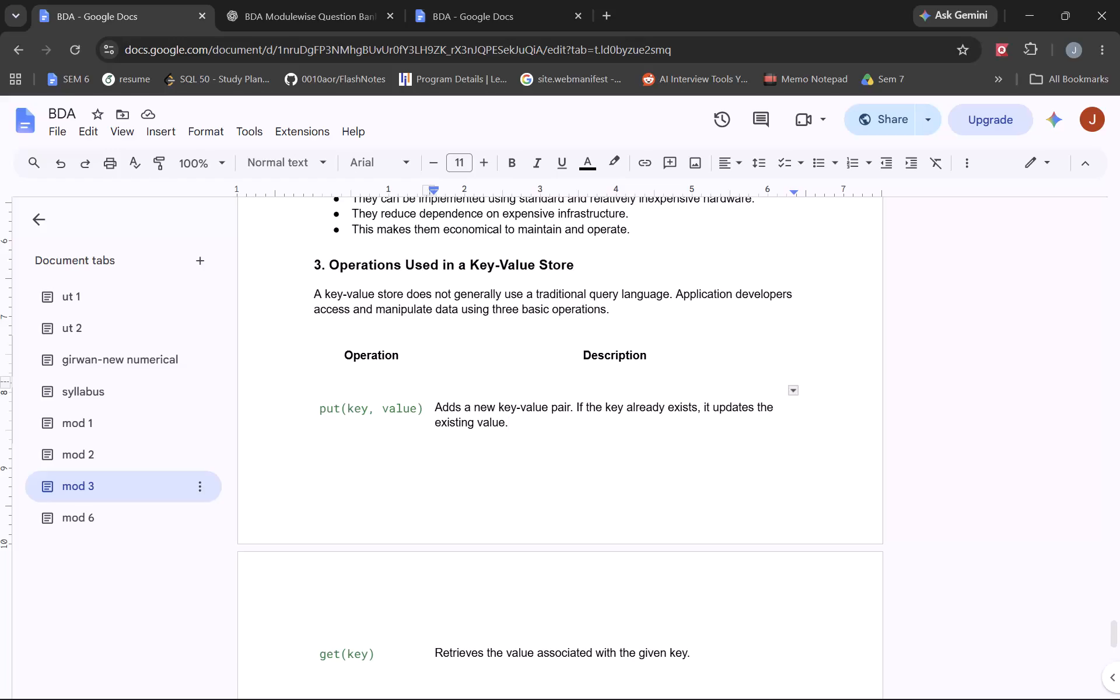
scroll(663, 437, down, 3)
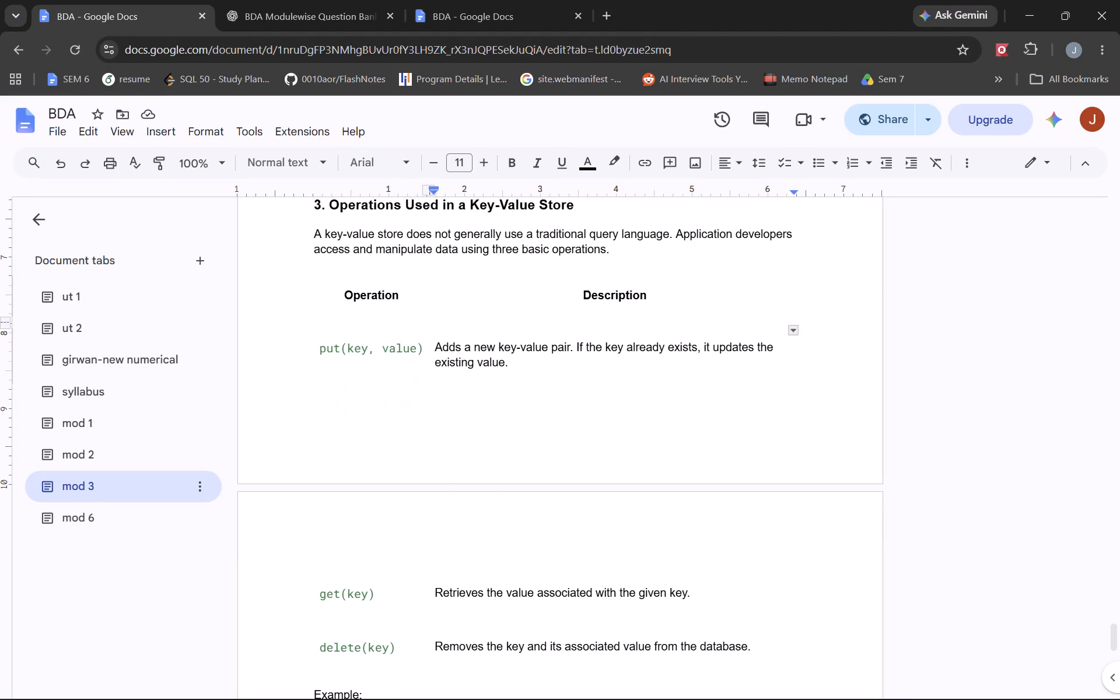
scroll(663, 437, down, 3)
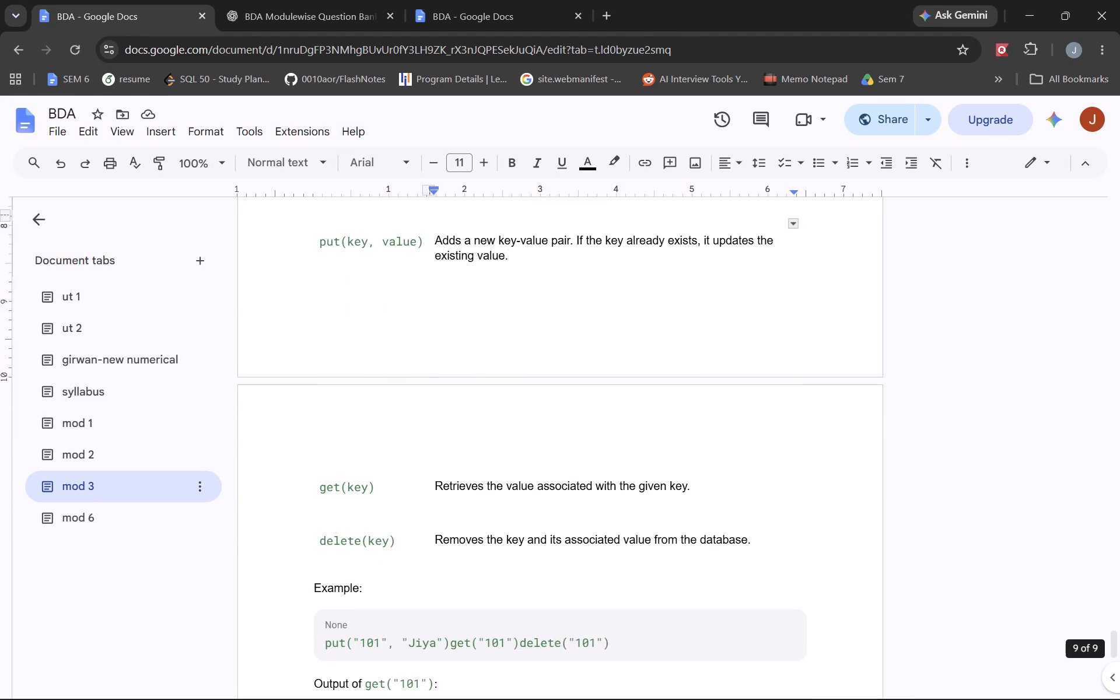
scroll(663, 437, down, 1)
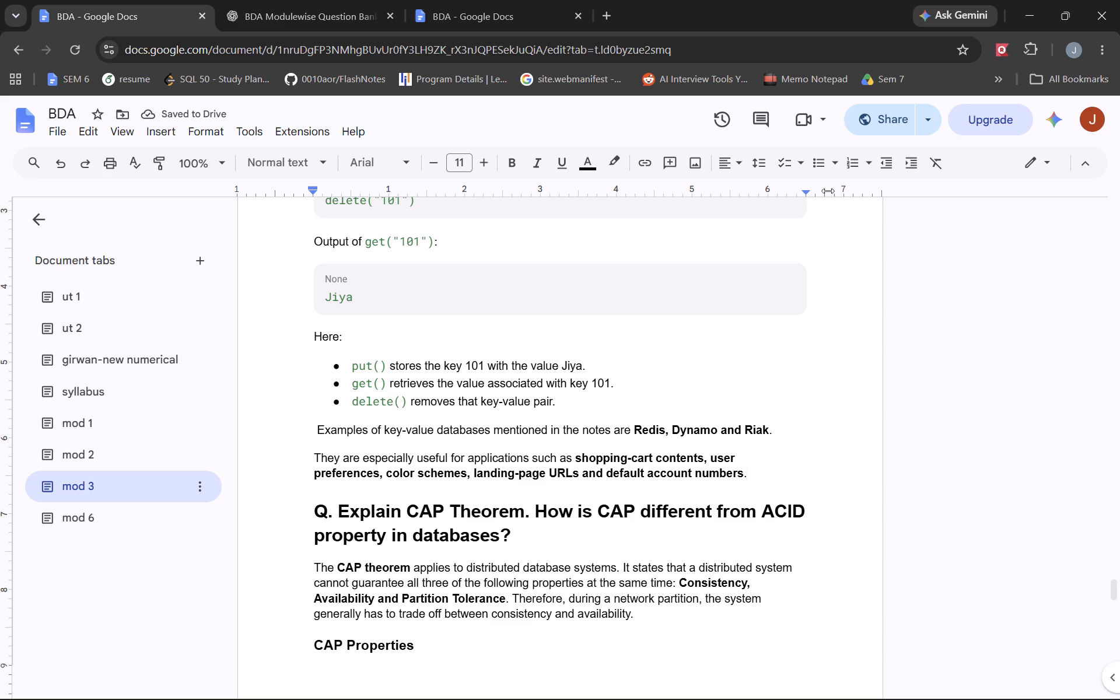
Delete the entire Q8 Key-Value Store answer from the ut 1 notes, from its heading through the final applications paragraph.
click(476, 0)
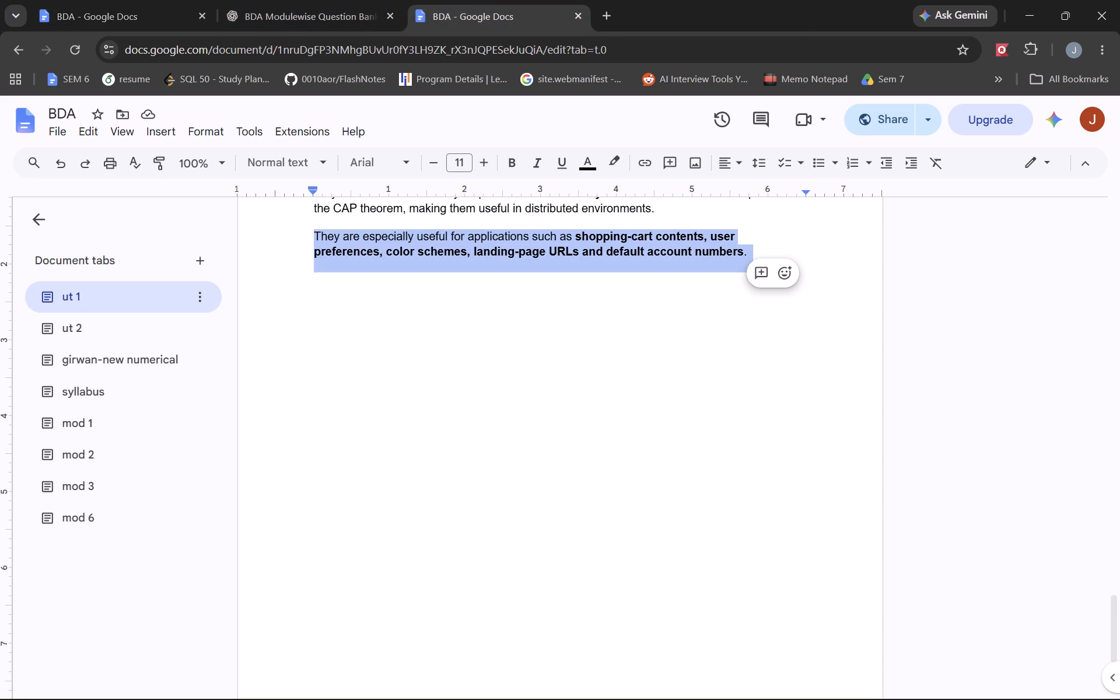
click(766, 232)
drag(775, 258, 588, 269)
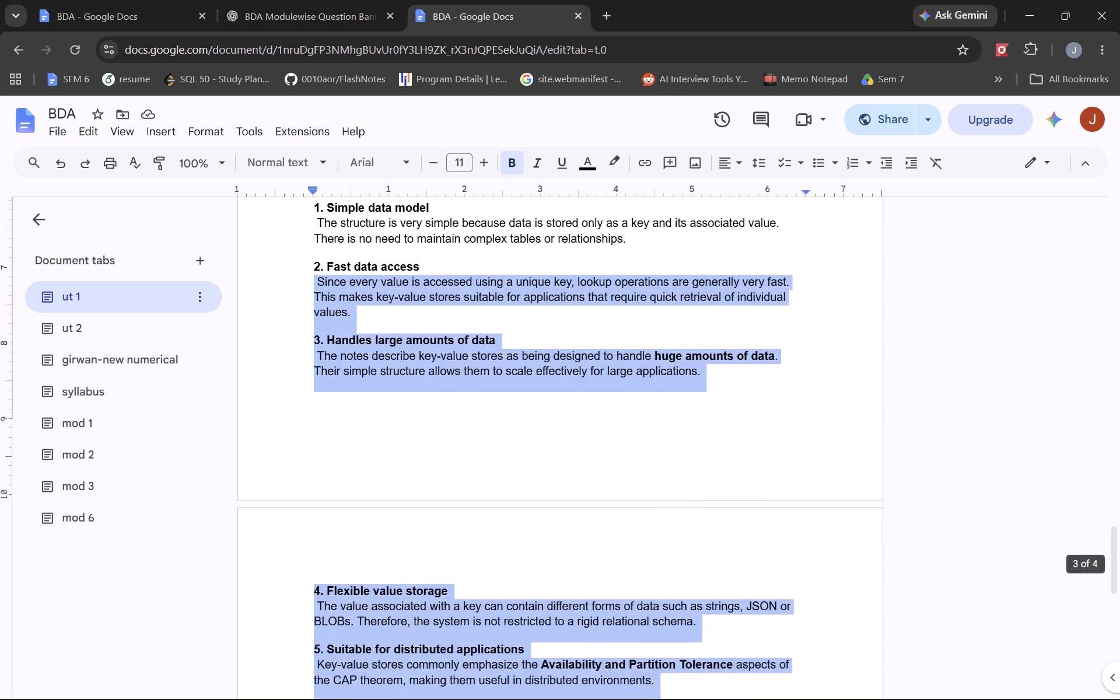
drag(588, 269, 310, 662)
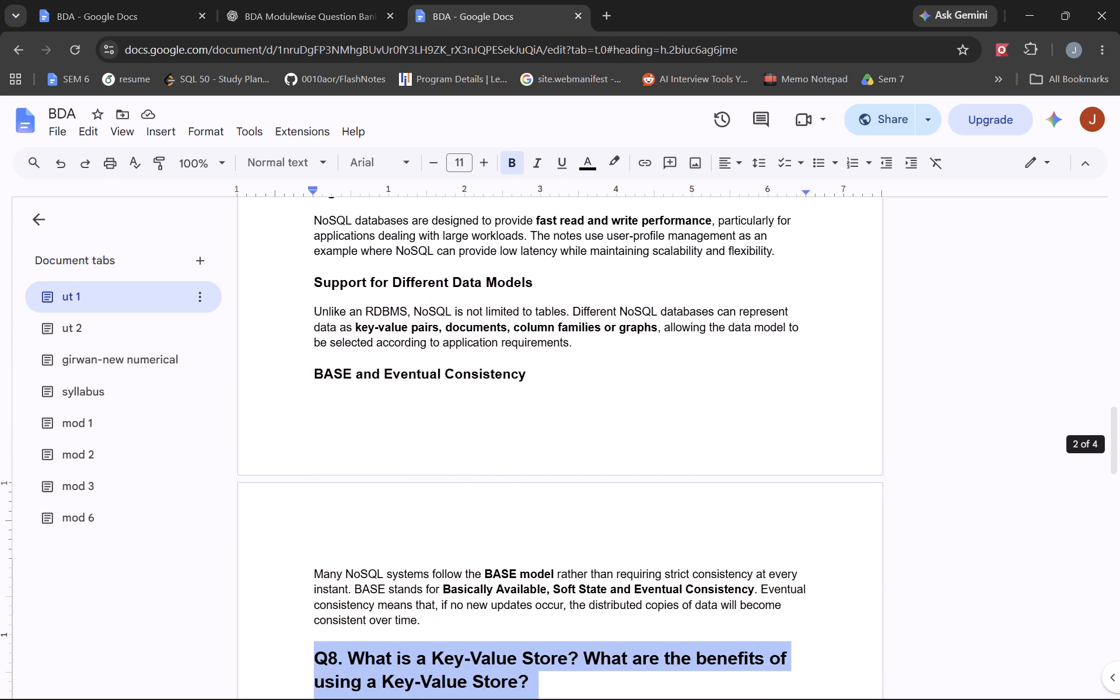
drag(310, 662, 307, 656)
key(BackSpace)
key(BackSpace)
Look over the remaining RDBMS and NoSQL answers in ut 1, and return to the CAP Theorem answer in mod 3.
scroll(307, 656, up, 4)
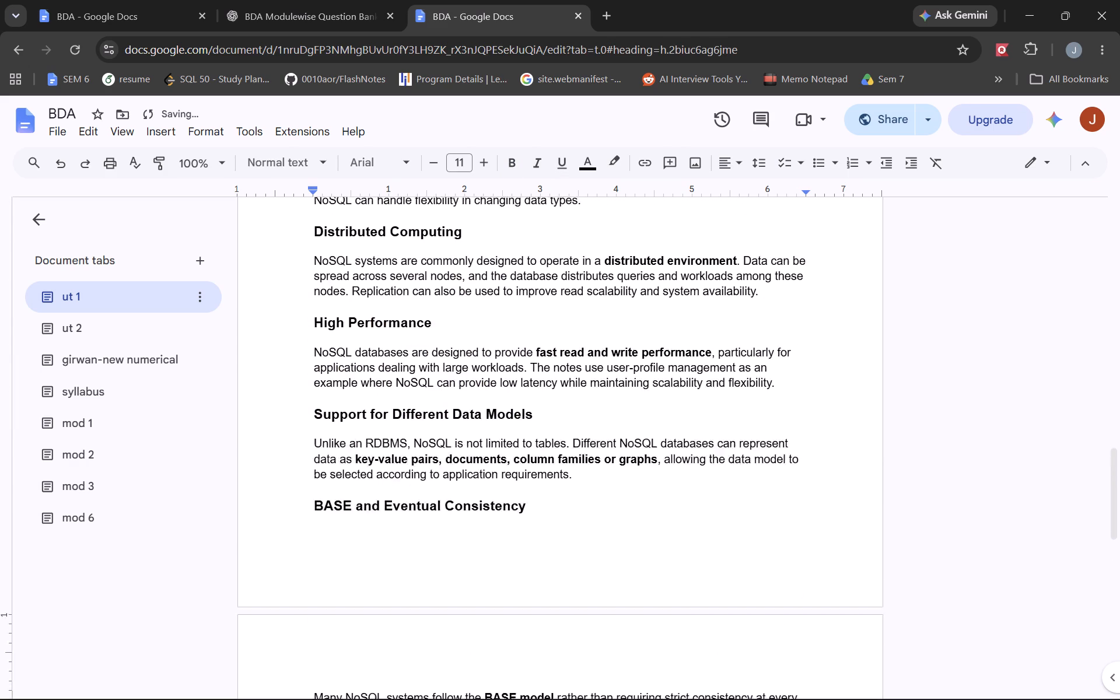
scroll(307, 656, up, 7)
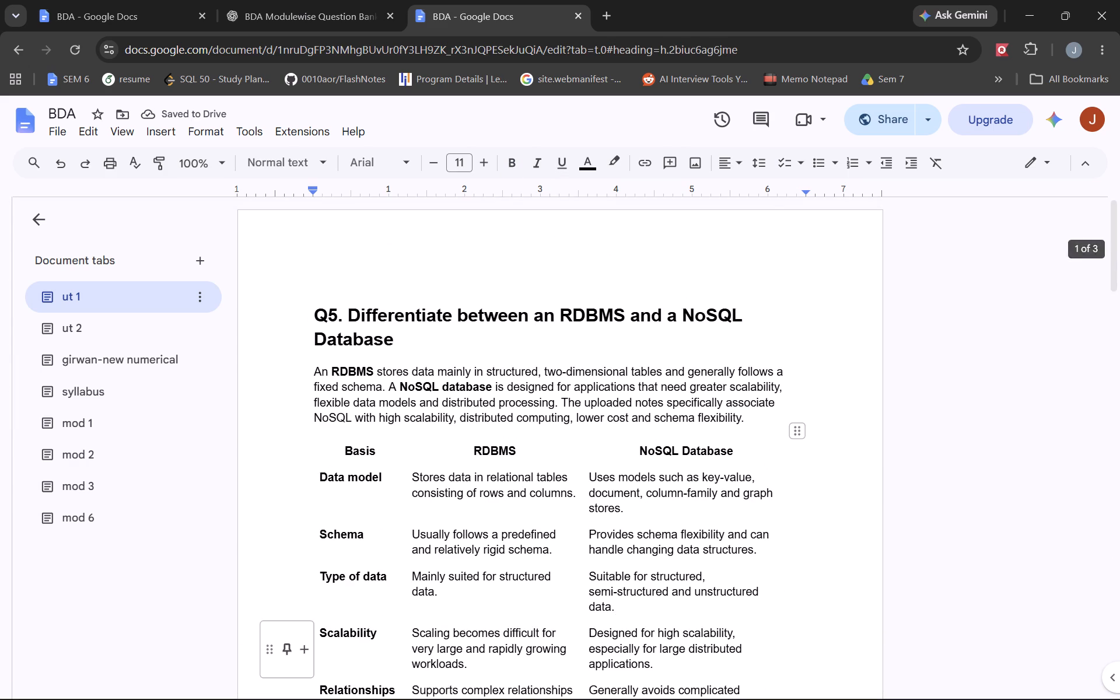
scroll(307, 656, down, 12)
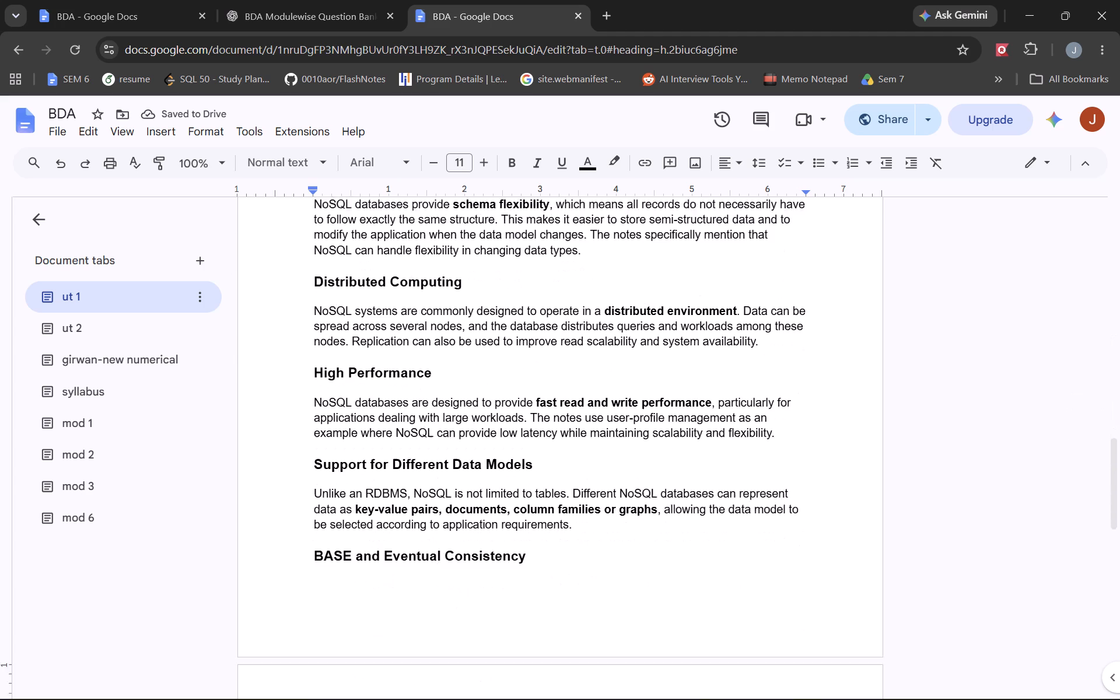
scroll(307, 656, down, 3)
scroll(307, 656, up, 1)
click(94, 0)
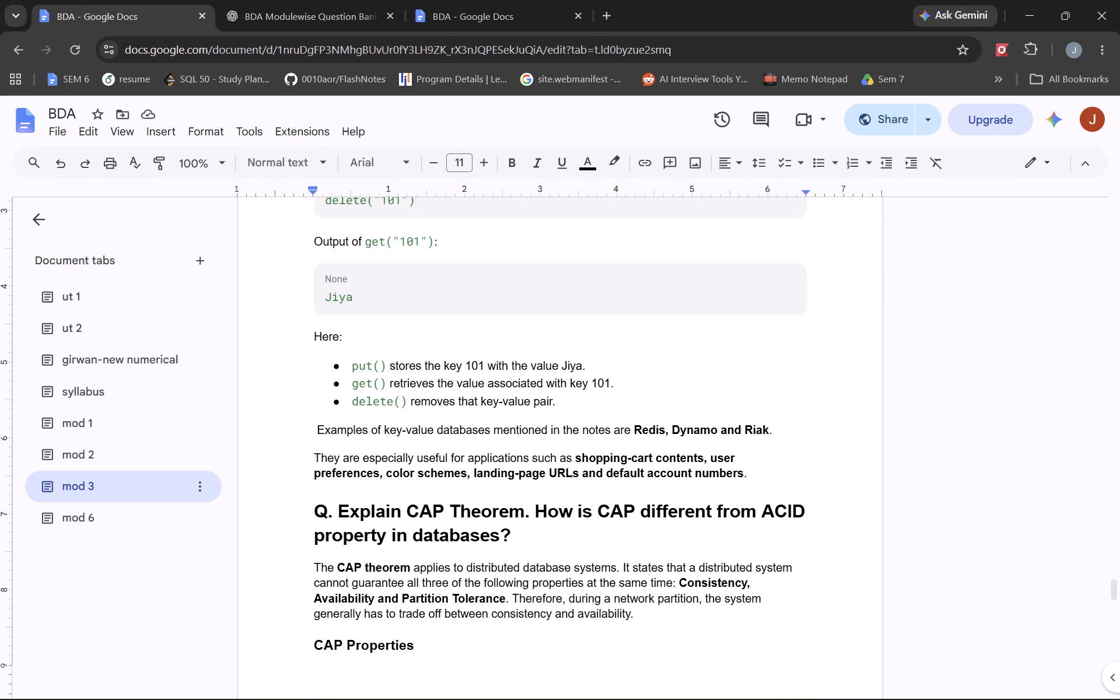
scroll(534, 449, down, 1)
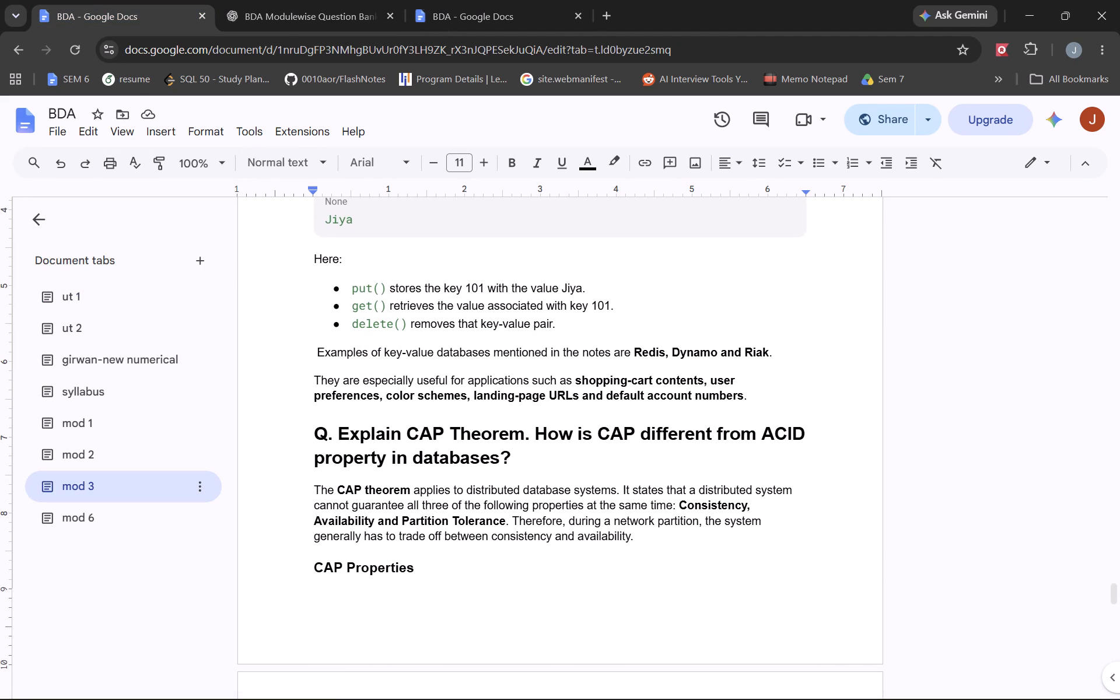
scroll(534, 449, down, 2)
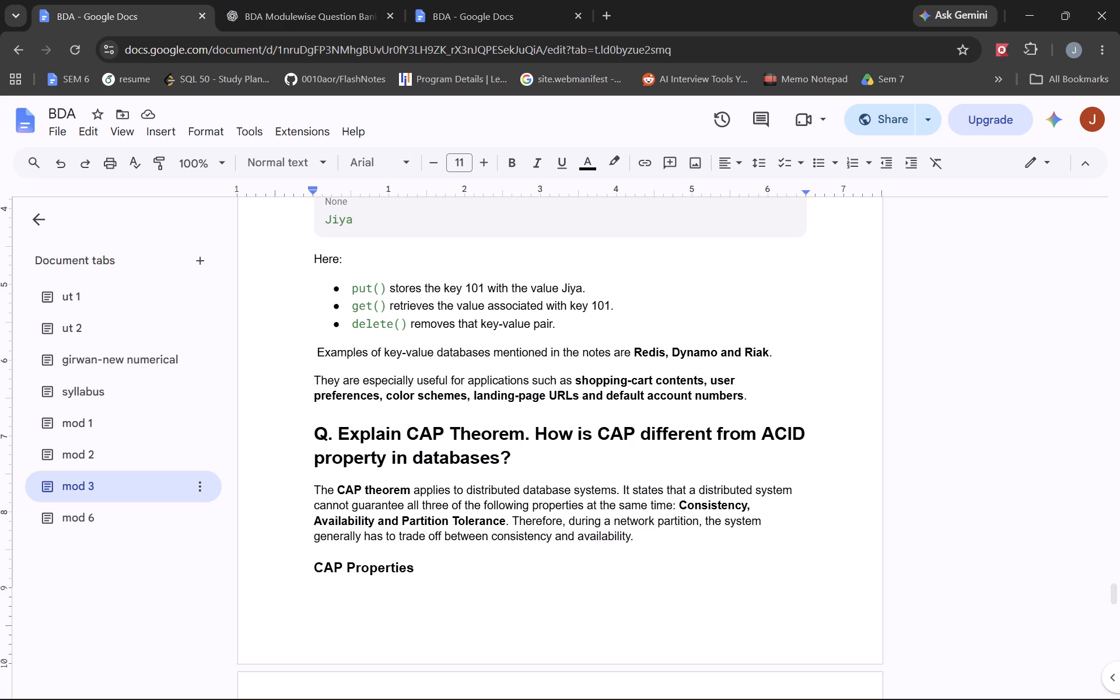
scroll(534, 449, down, 1)
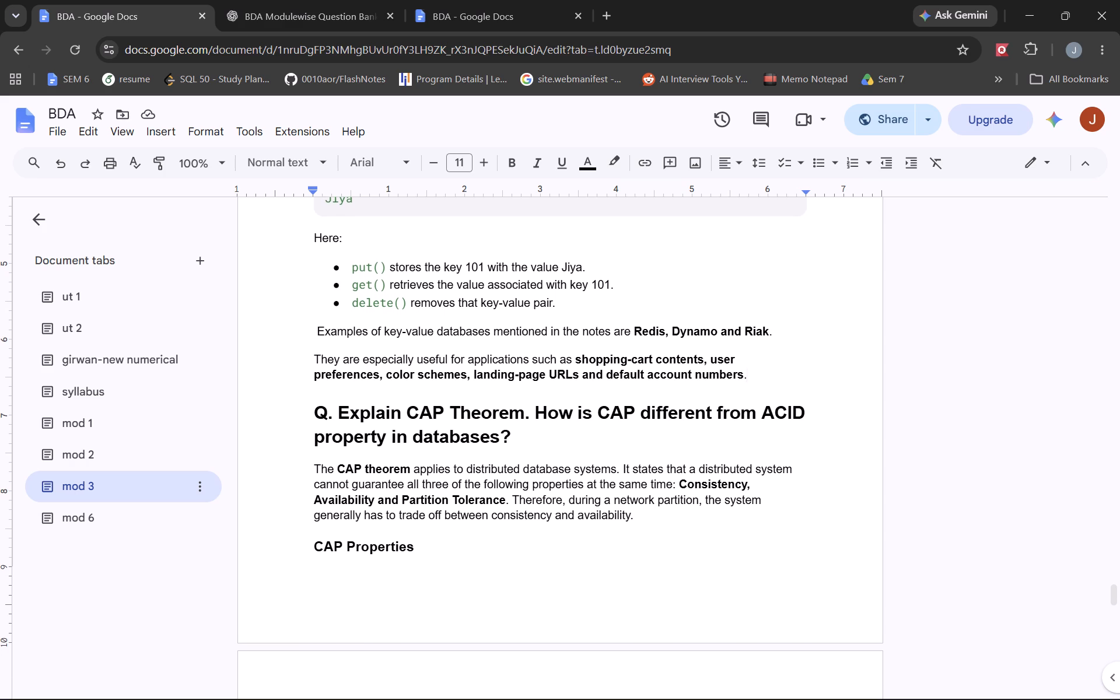
Read through the CAP Theorem answer in mod 3, from its introduction through the CAP property definitions and combinations.
scroll(534, 449, down, 1)
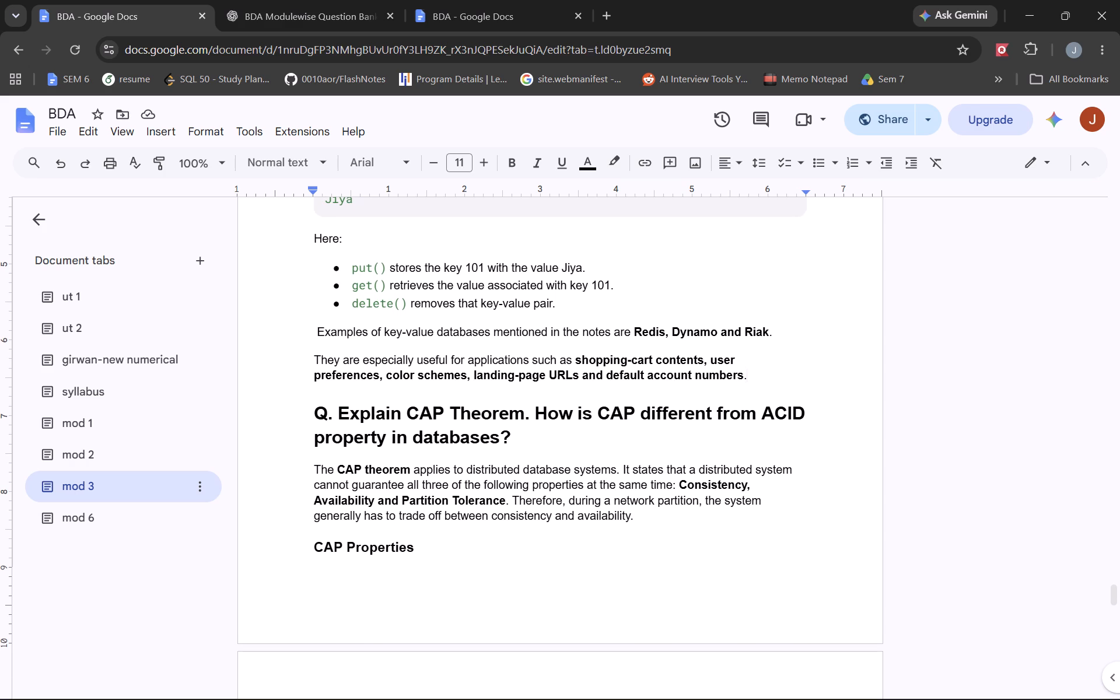
scroll(534, 449, down, 2)
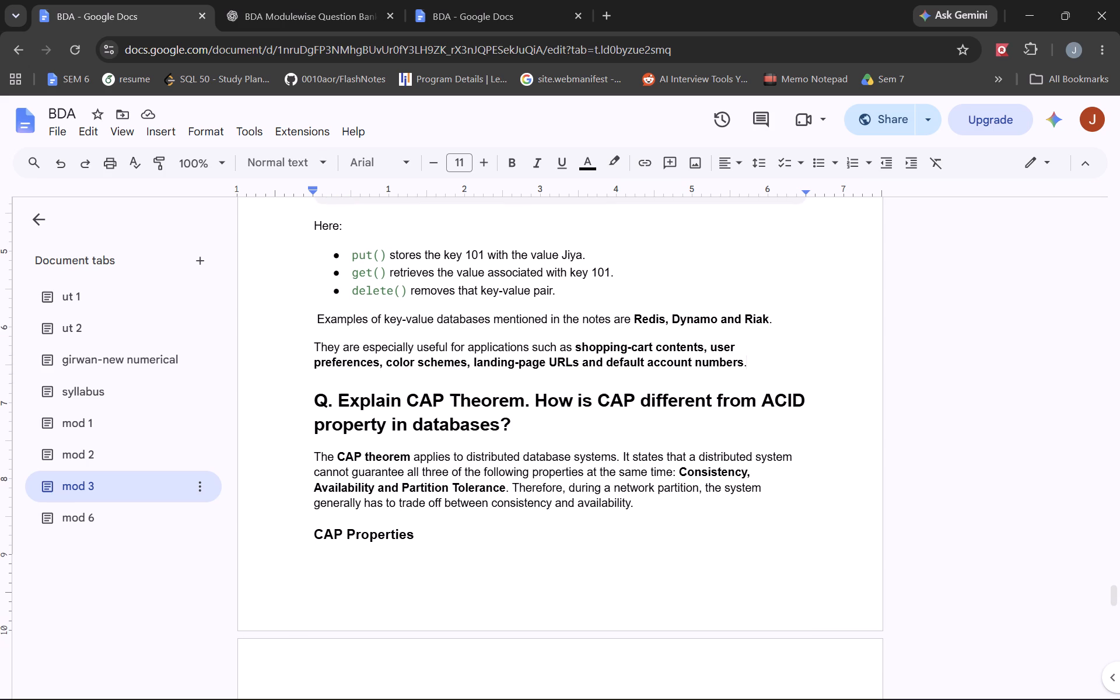
scroll(534, 449, down, 1)
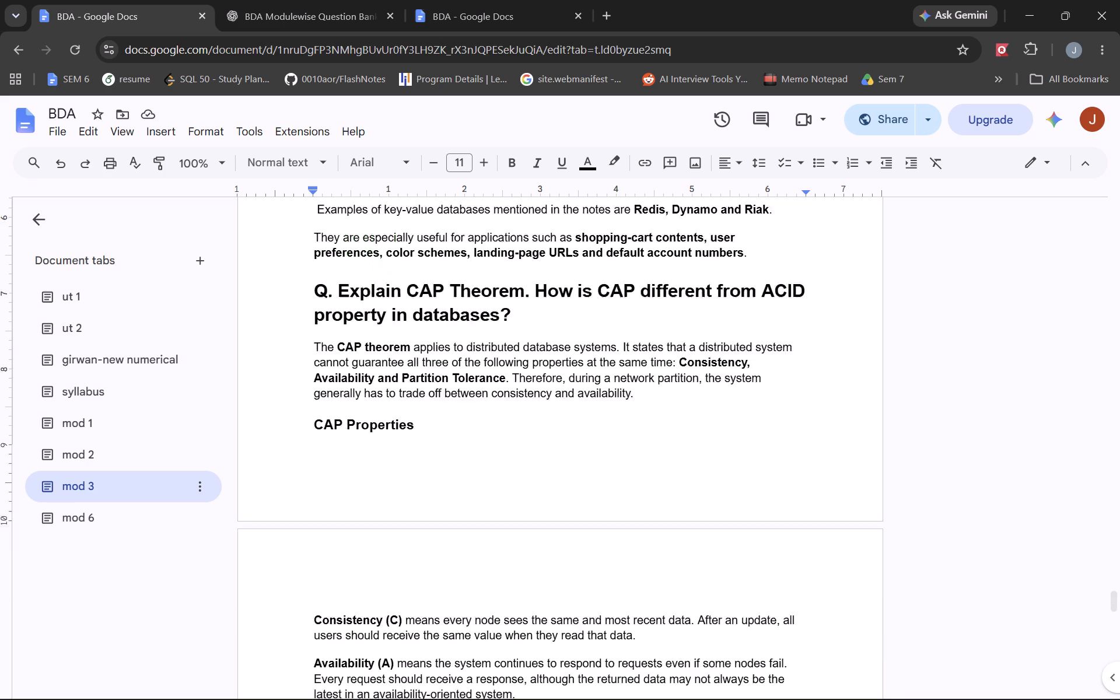
scroll(534, 449, down, 1)
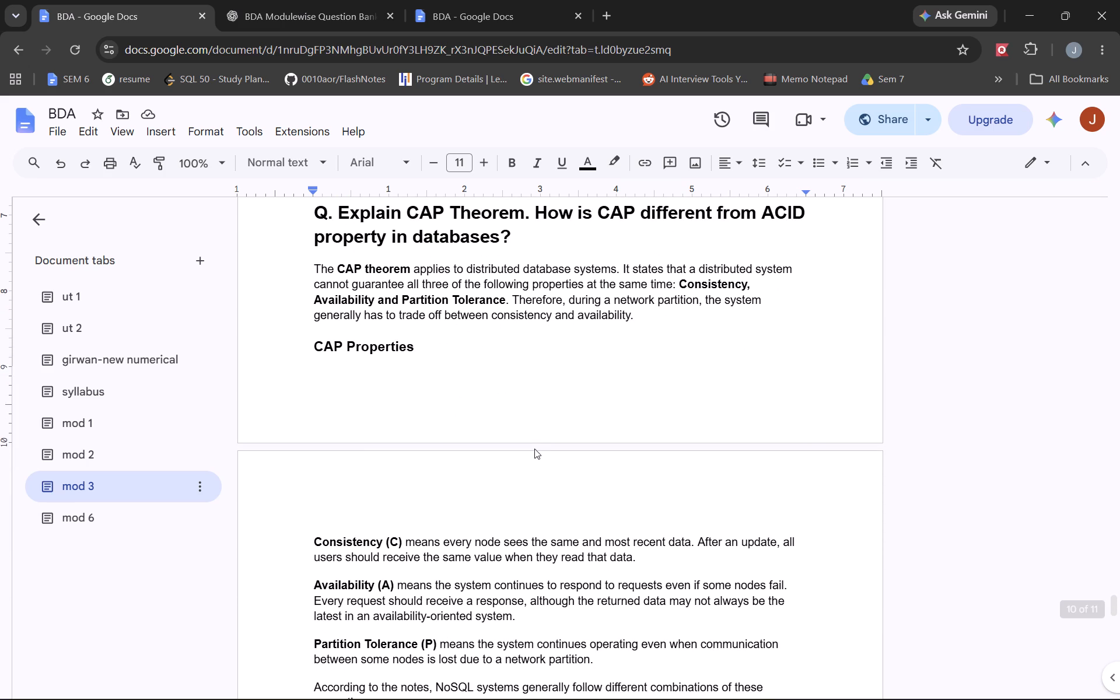
scroll(534, 449, down, 1)
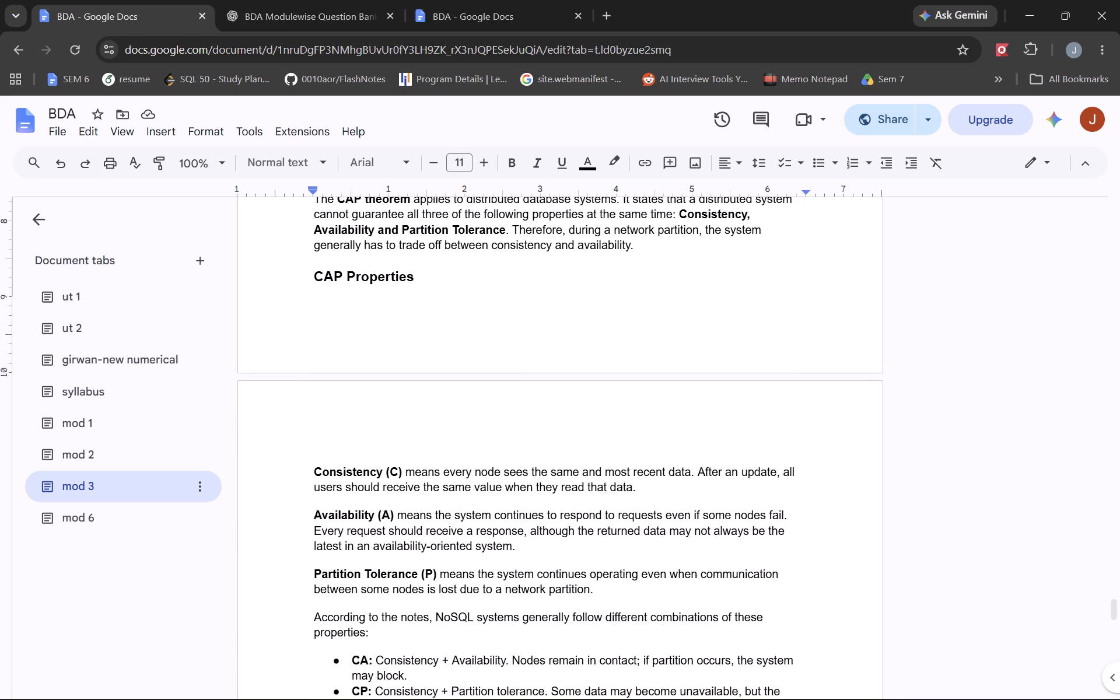
scroll(534, 449, down, 2)
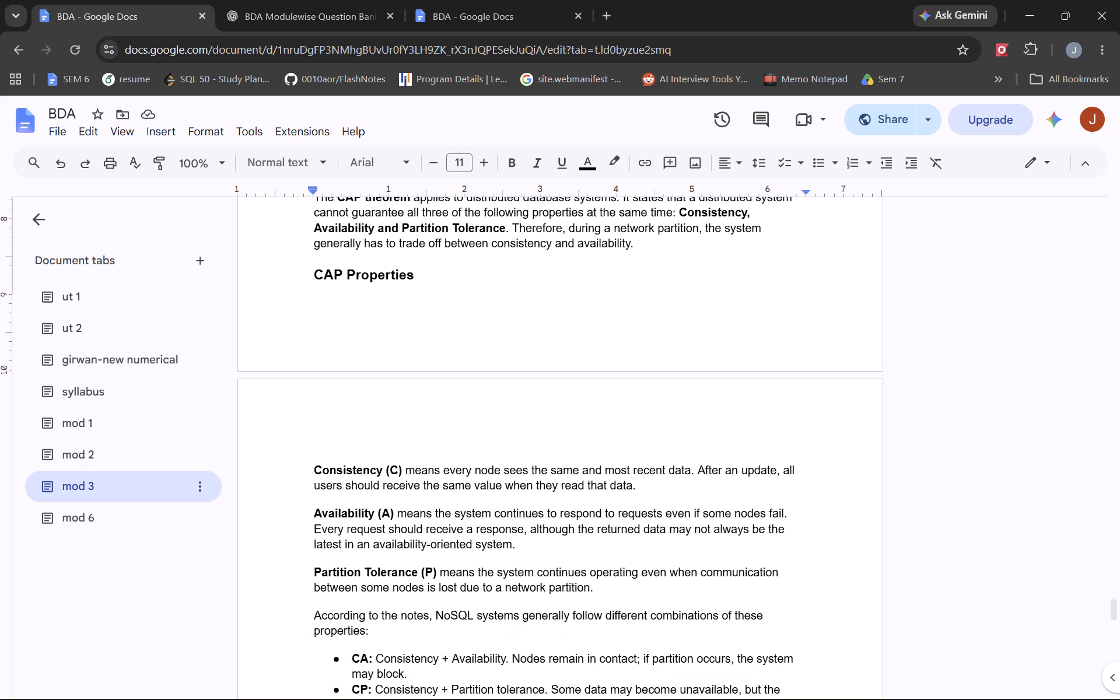
scroll(534, 449, down, 1)
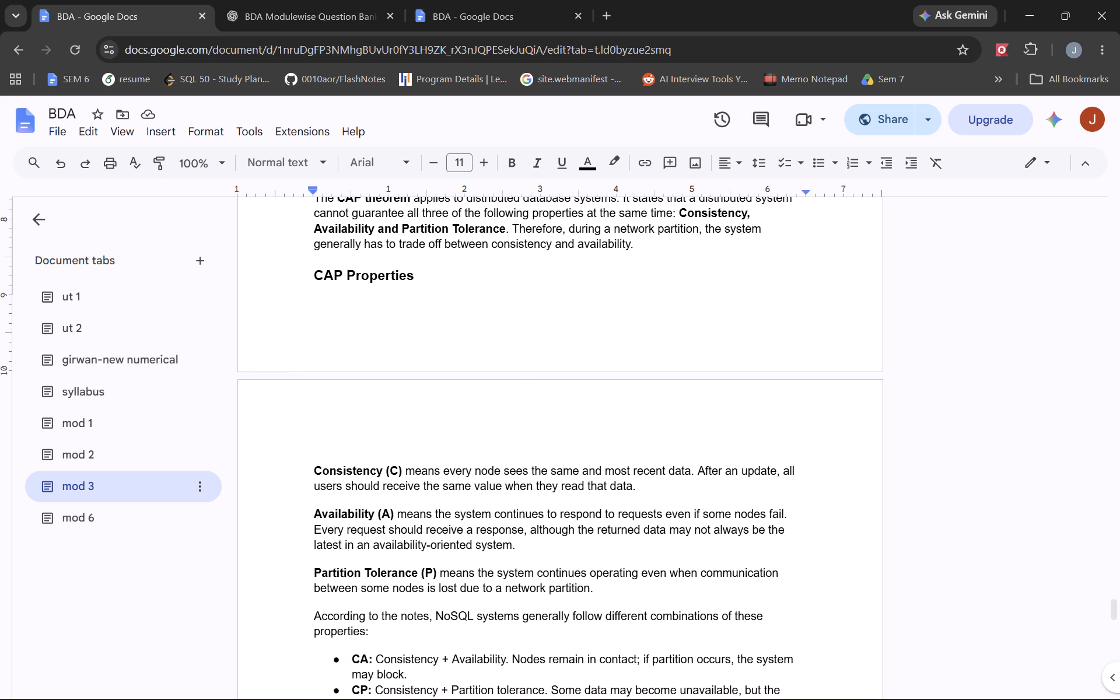
scroll(534, 449, down, 2)
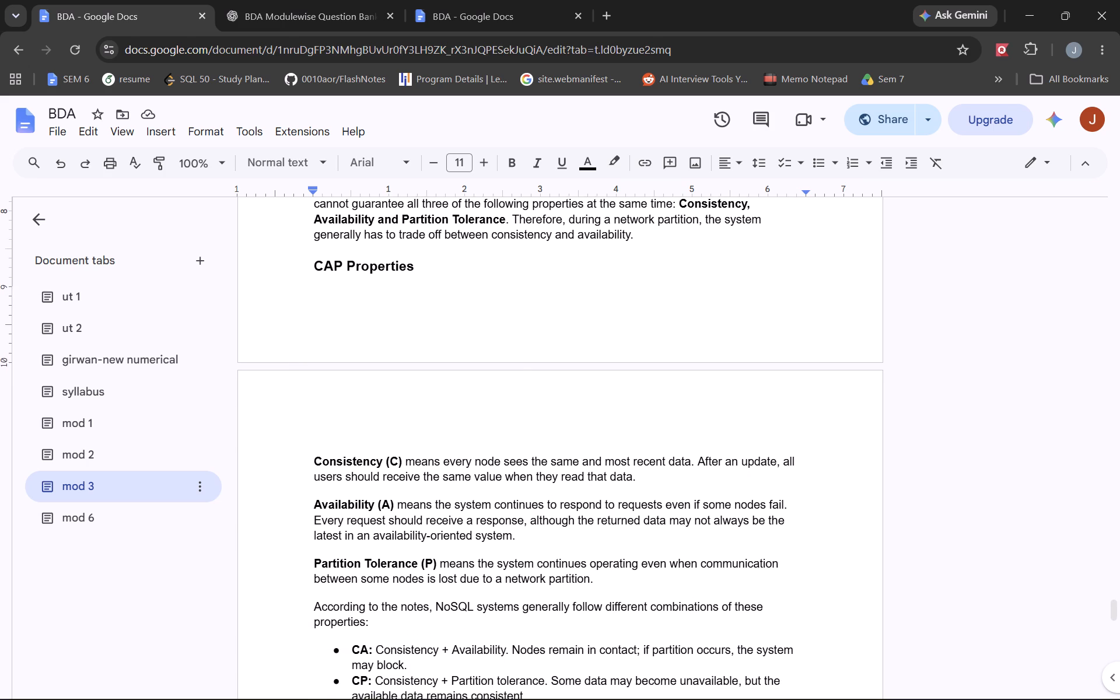
scroll(534, 449, down, 2)
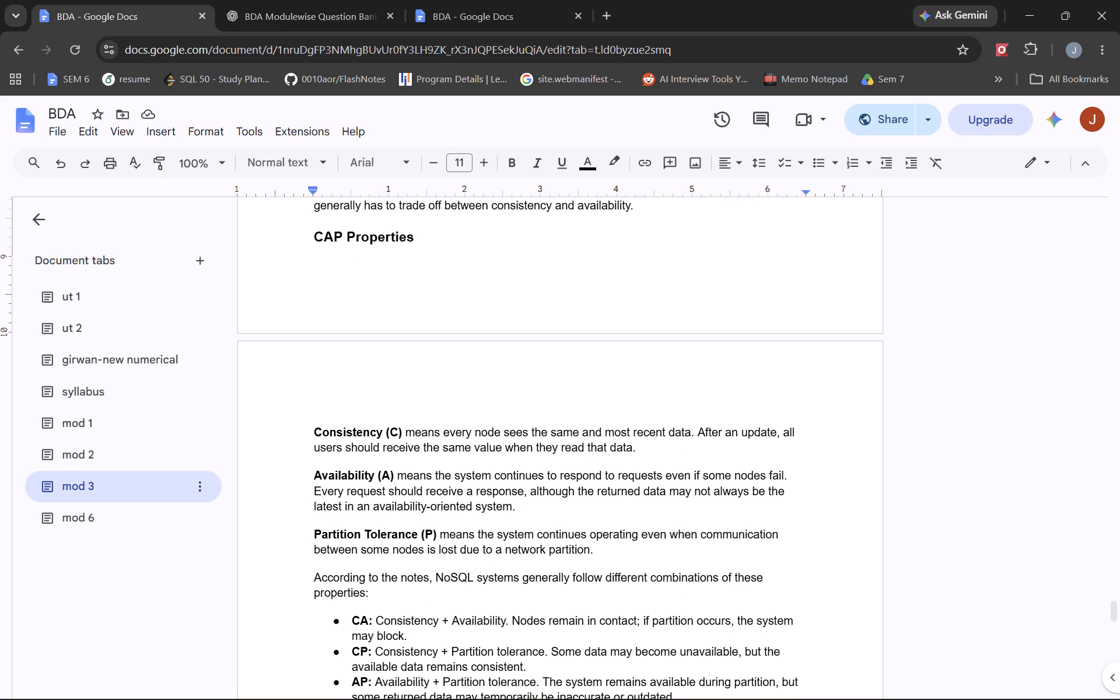
scroll(534, 449, down, 1)
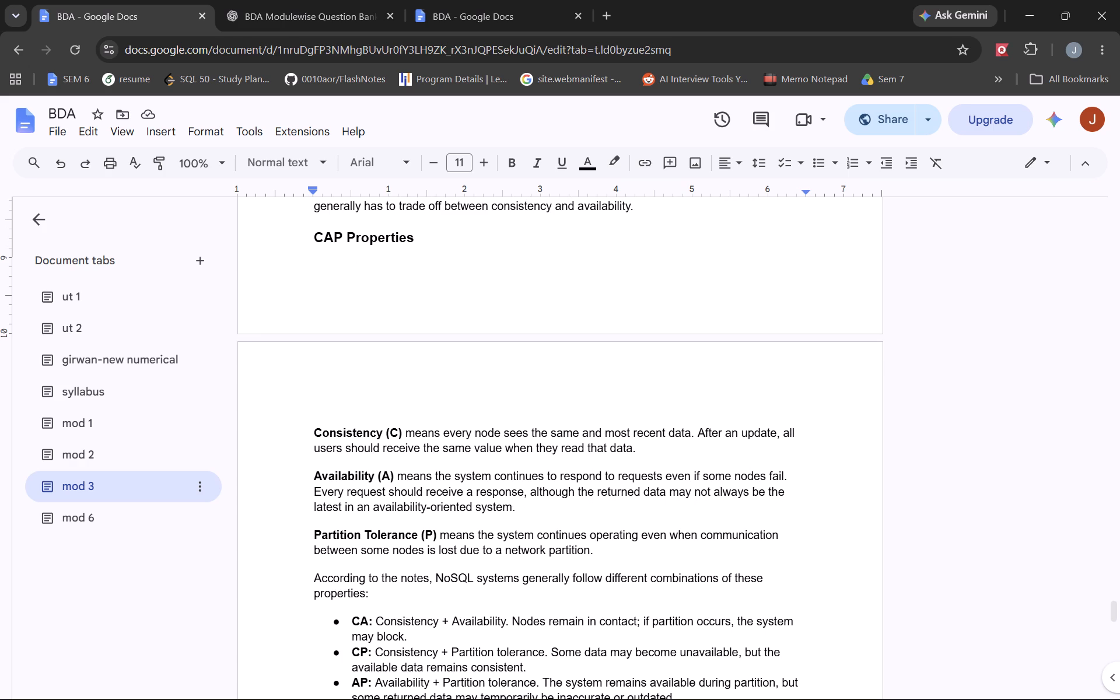
scroll(534, 449, down, 1)
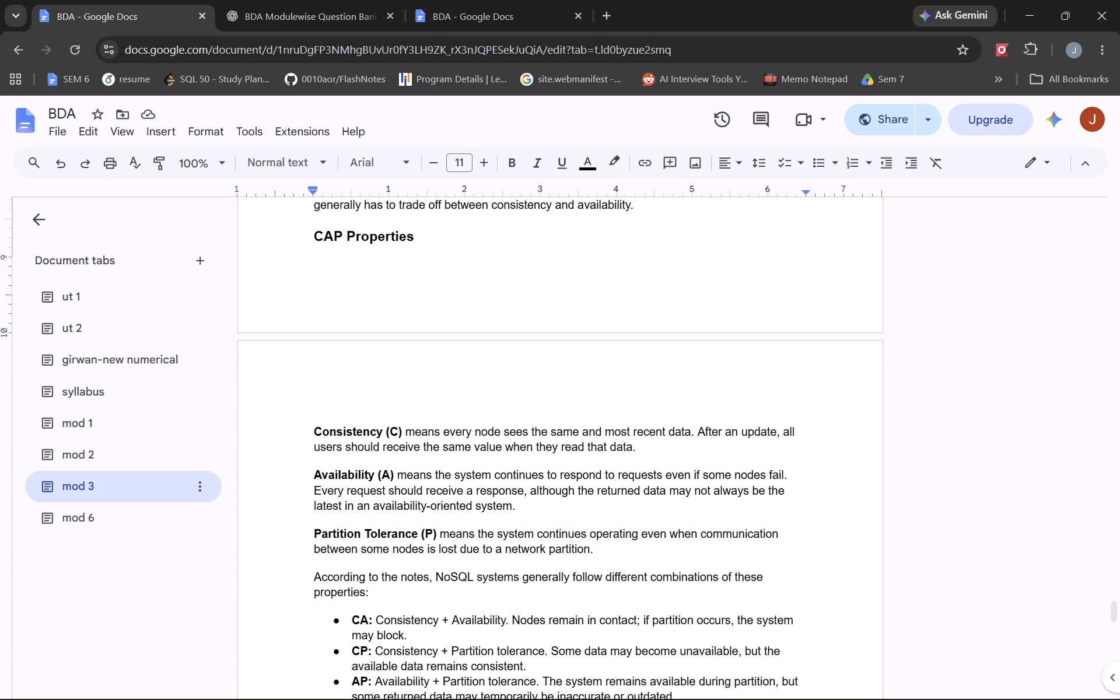
scroll(534, 449, down, 1)
Delete the phrase "According to the notes," from the start of the NoSQL property combinations sentence in the CAP Theorem answer.
scroll(534, 449, down, 3)
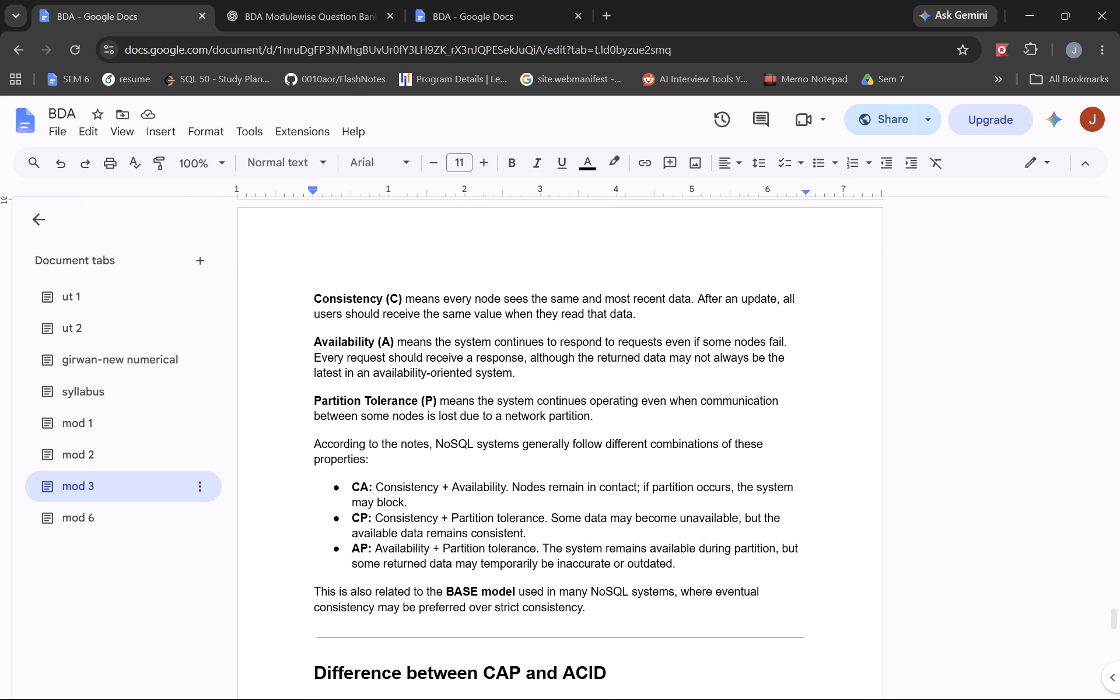
drag(436, 444, 317, 445)
key(BackSpace)
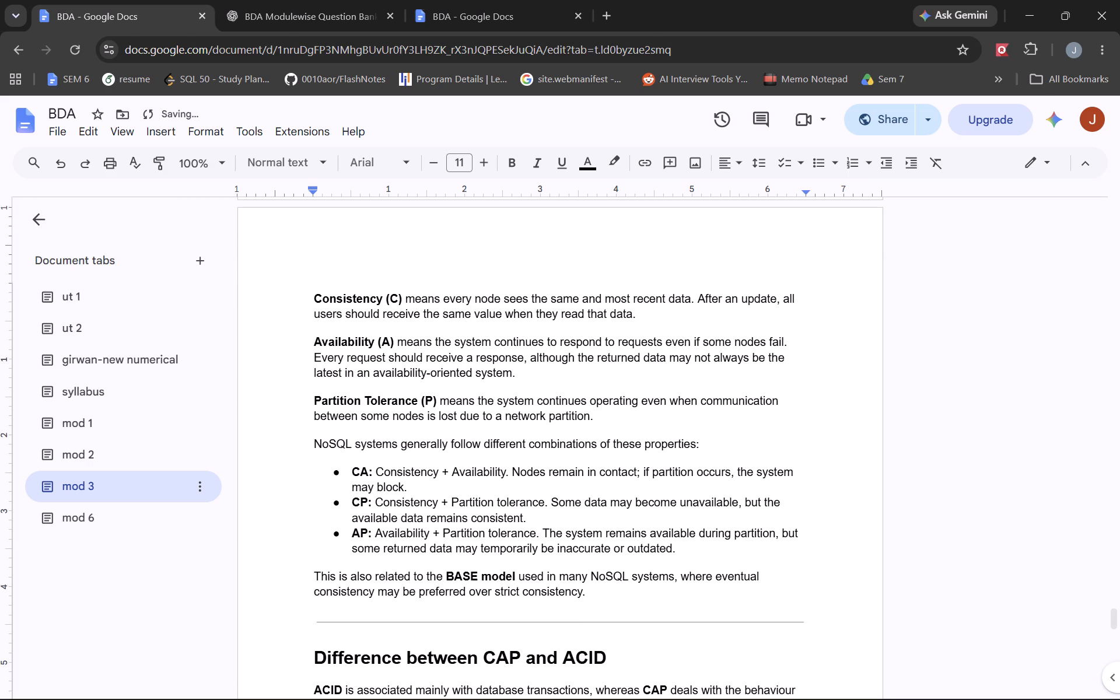
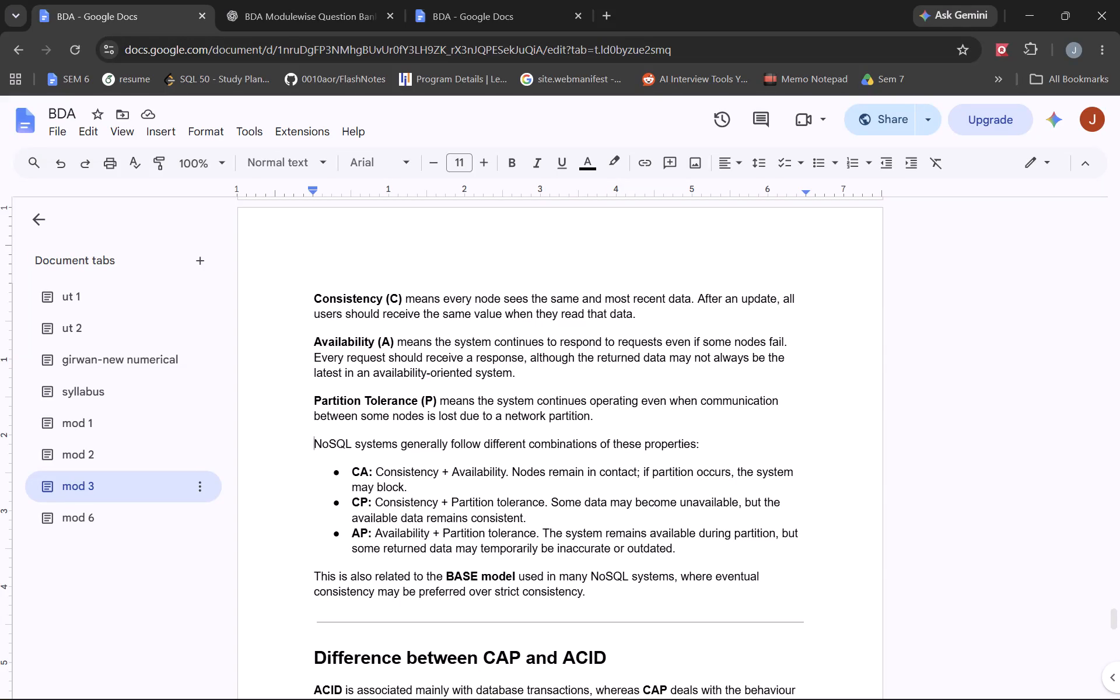
Review the rest of the CAP Theorem answer in mod 3, including the NoSQL property combinations and the comparison with ACID.
drag(303, 448, 303, 455)
drag(303, 455, 358, 451)
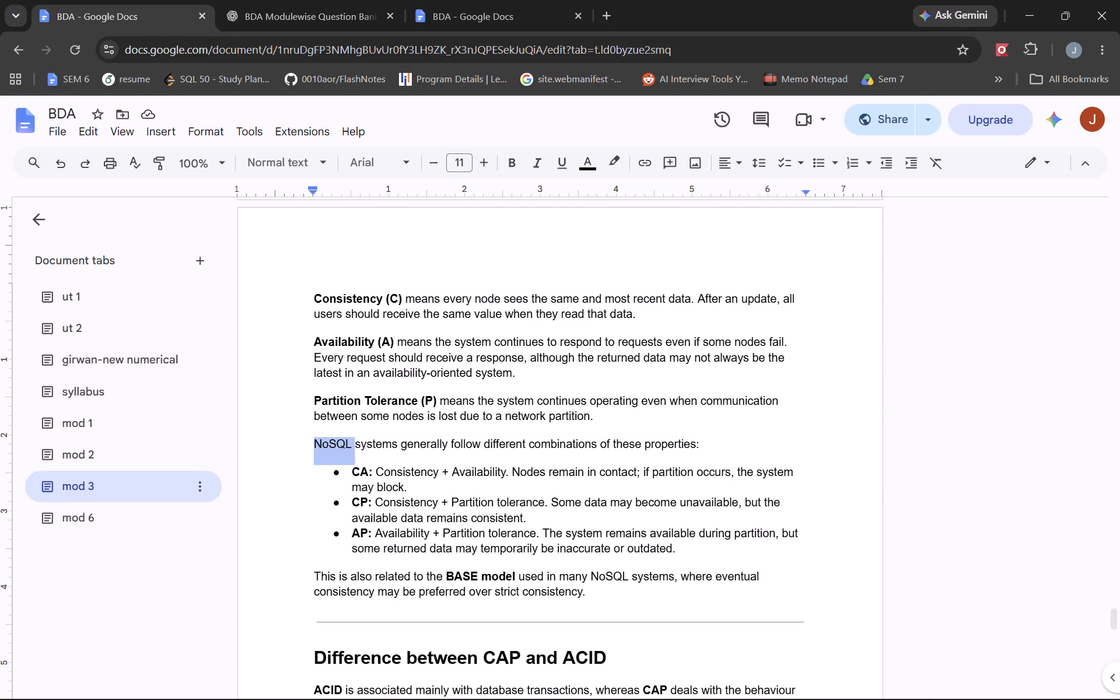
drag(358, 451, 365, 450)
scroll(365, 450, down, 9)
scroll(365, 450, up, 5)
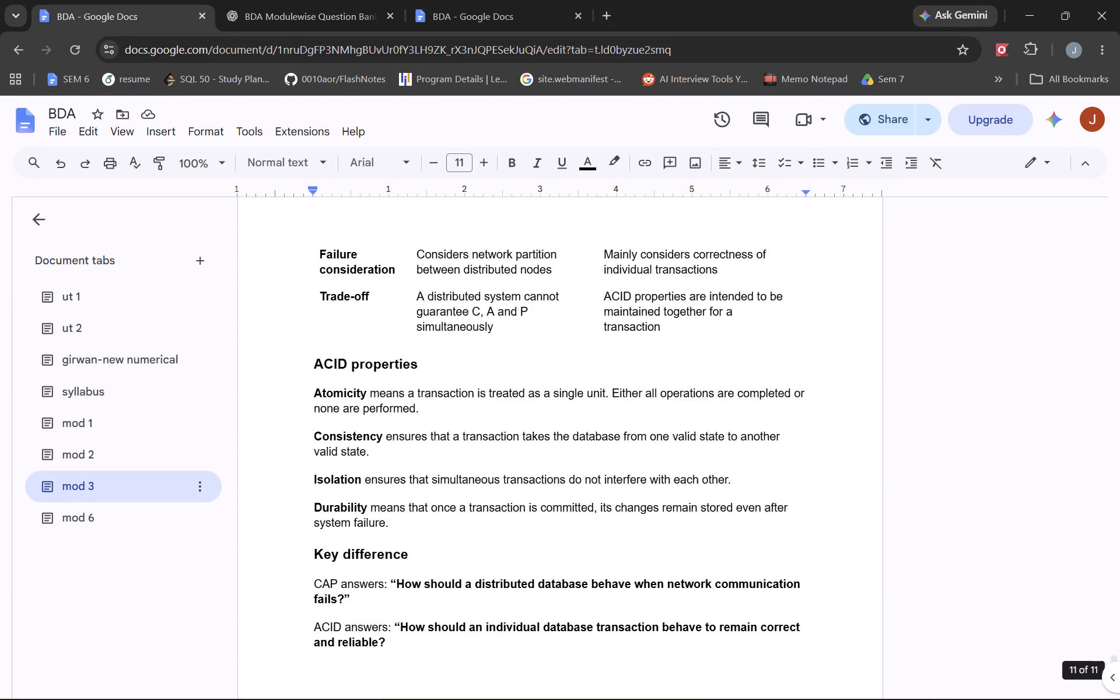
scroll(365, 450, up, 5)
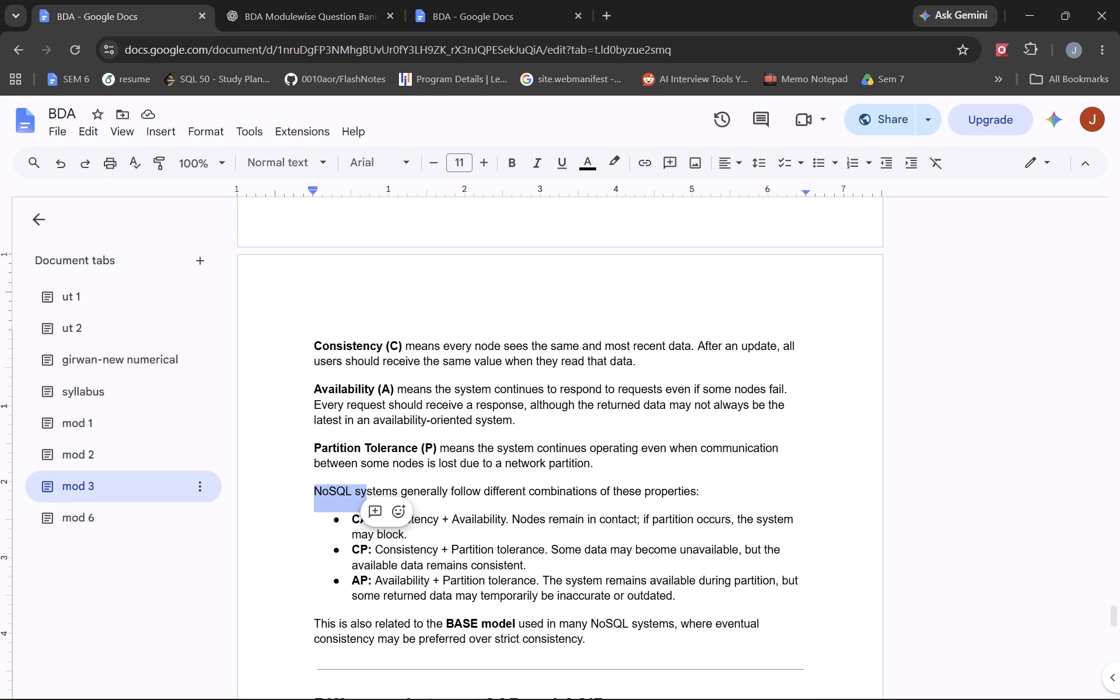
click(494, 453)
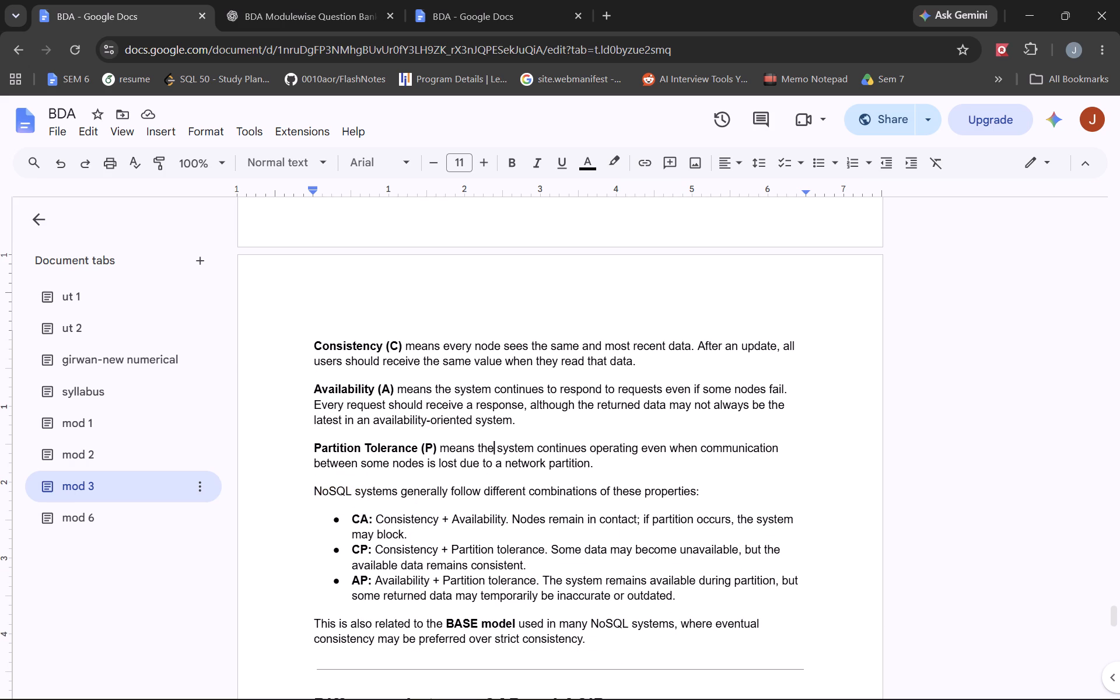
scroll(494, 453, up, 1)
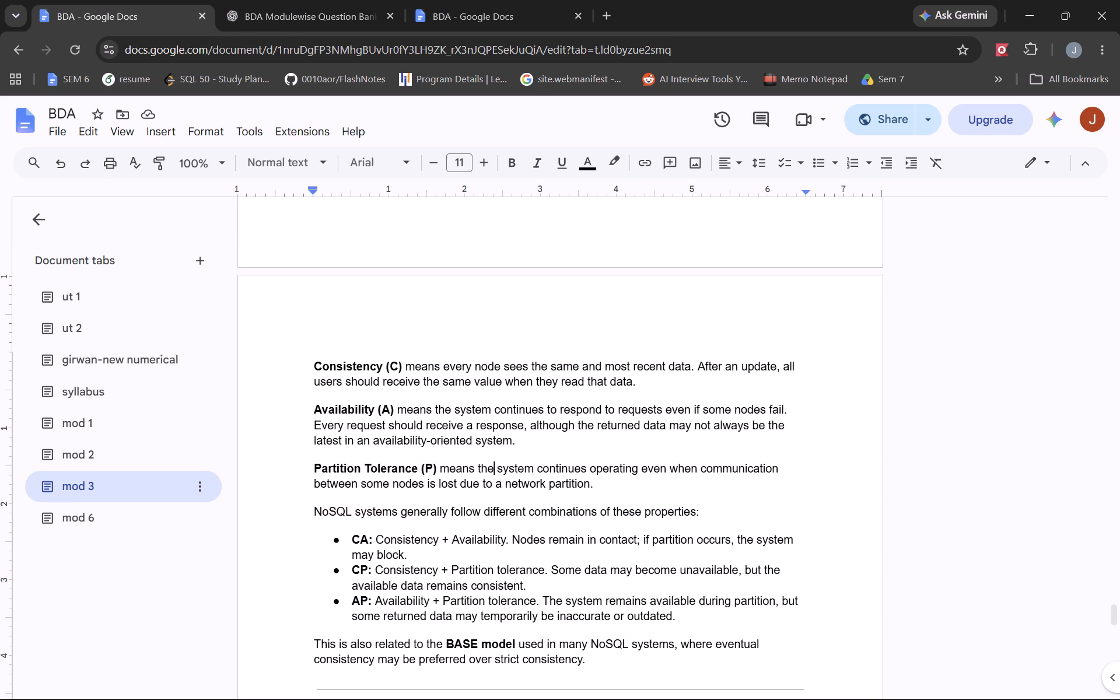
scroll(494, 453, up, 2)
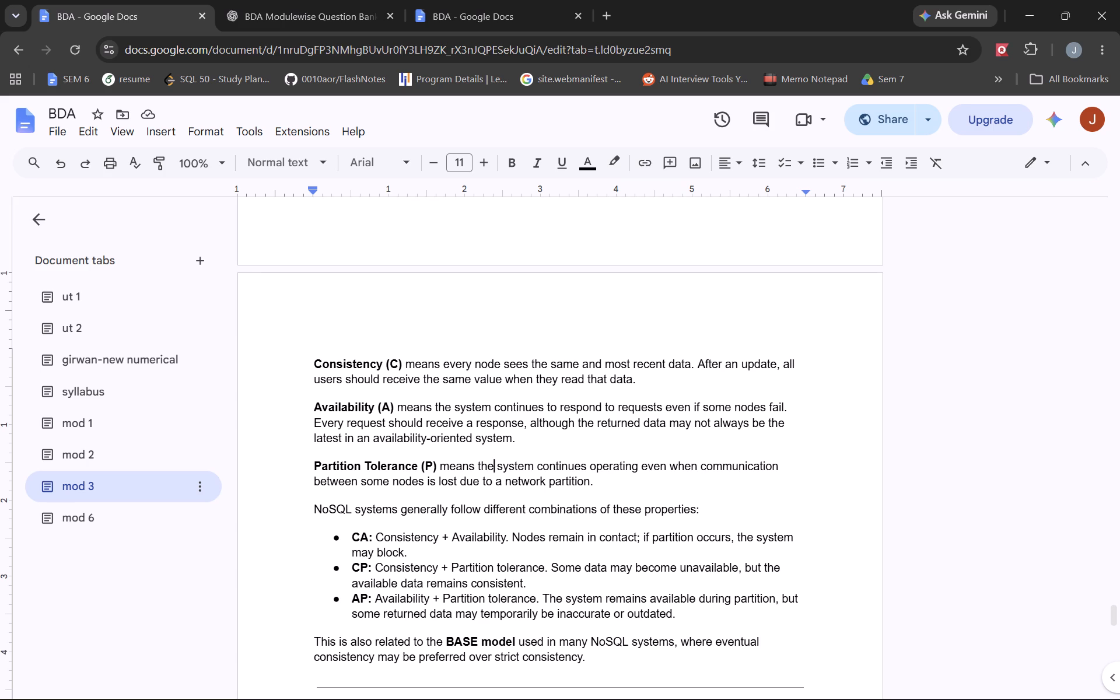